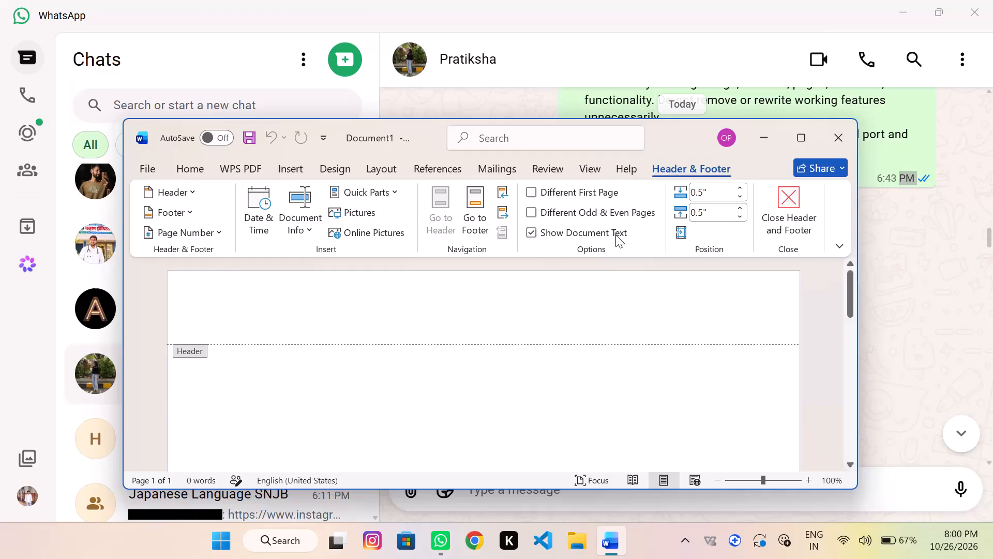
Create a new blank document and paste the copied sampling code into it.
left_click(794, 131)
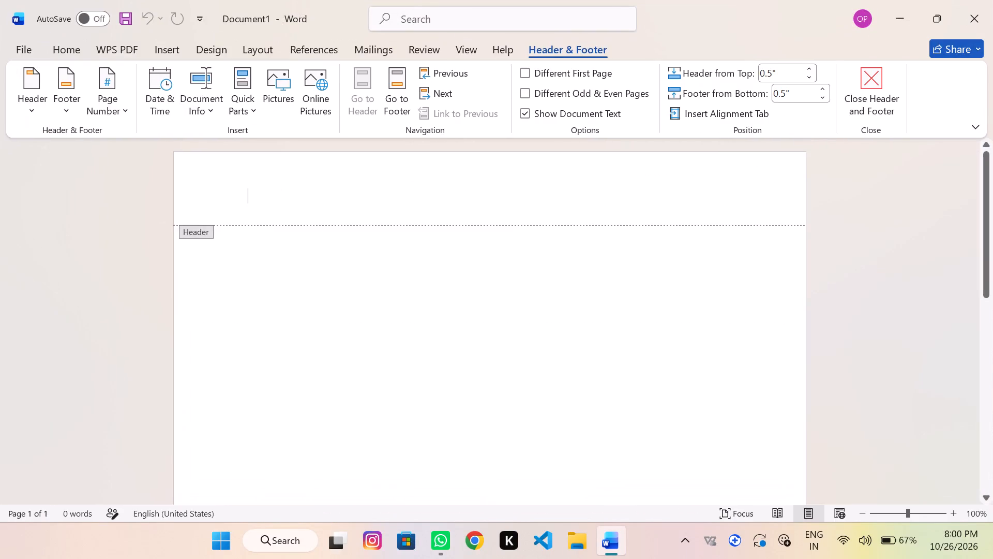
left_click(28, 58)
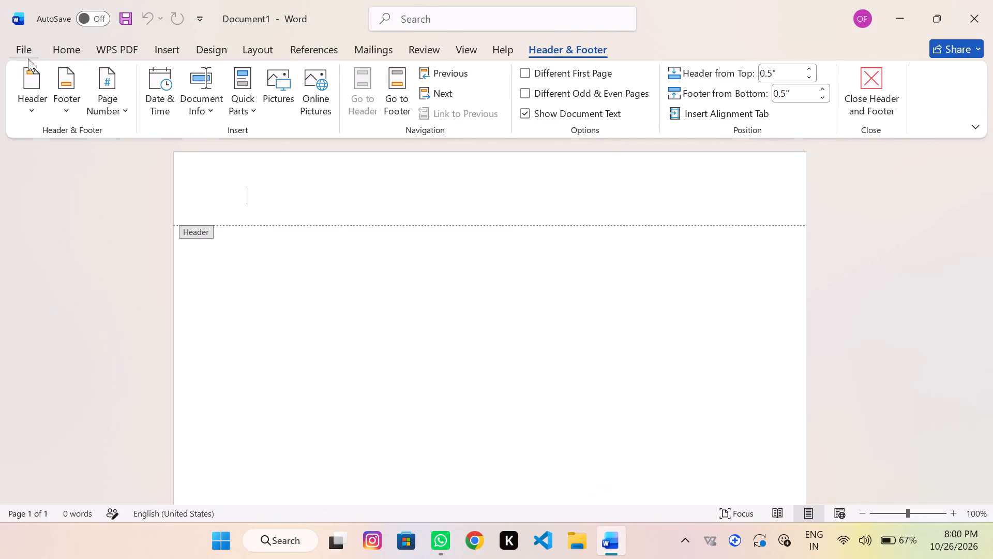
left_click(229, 140)
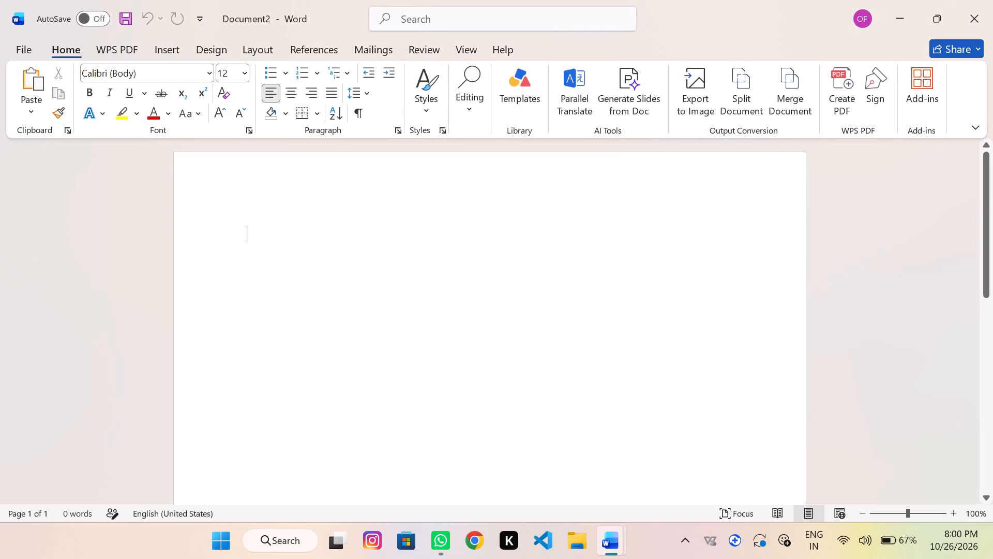
key("ctrl+v")
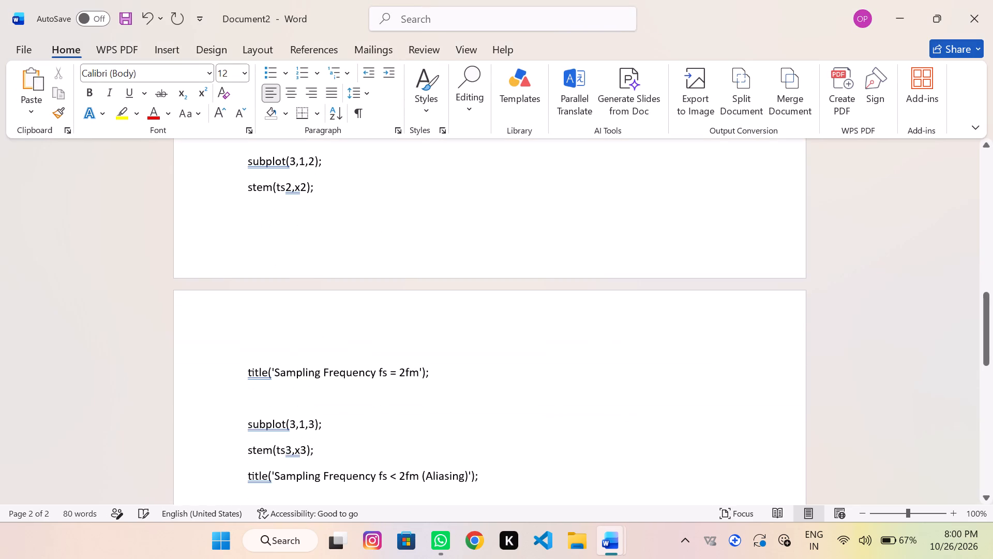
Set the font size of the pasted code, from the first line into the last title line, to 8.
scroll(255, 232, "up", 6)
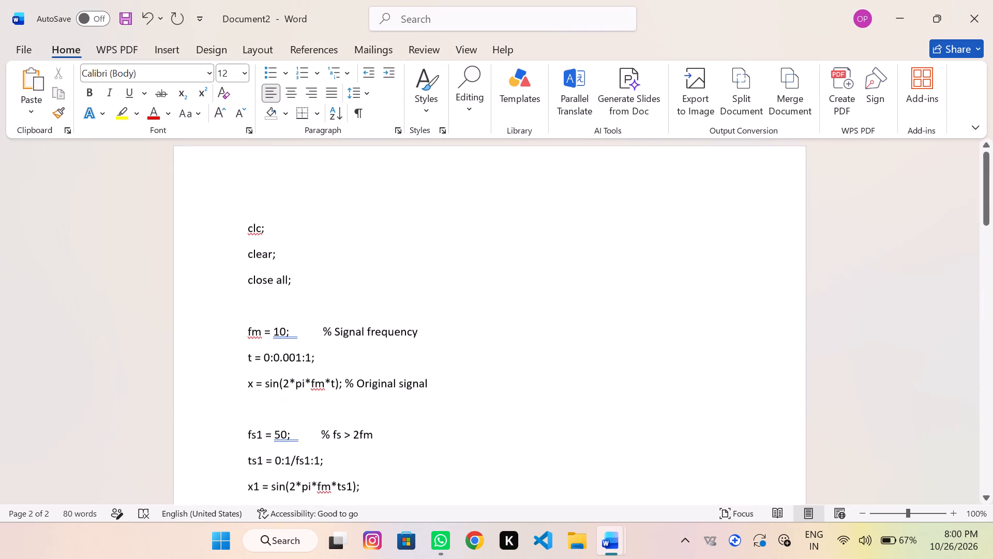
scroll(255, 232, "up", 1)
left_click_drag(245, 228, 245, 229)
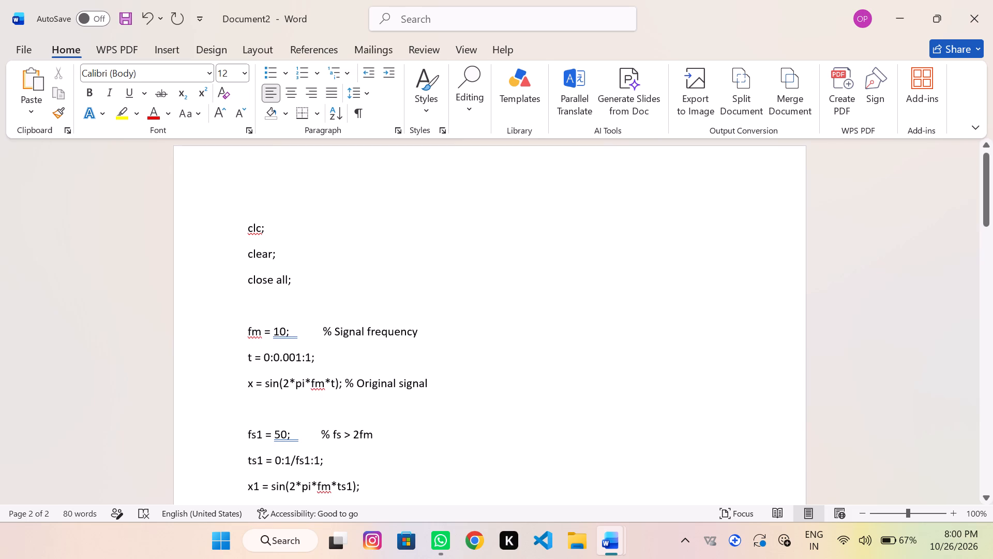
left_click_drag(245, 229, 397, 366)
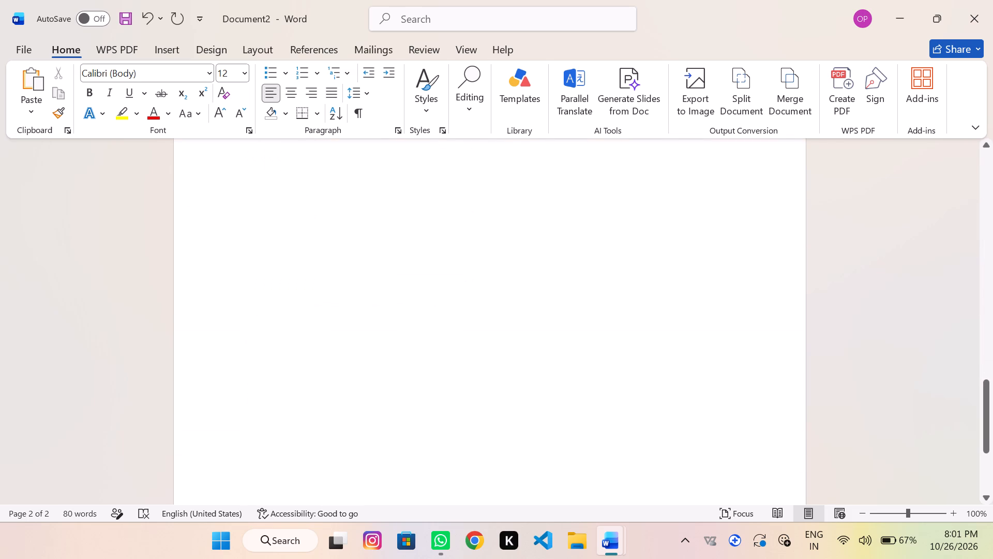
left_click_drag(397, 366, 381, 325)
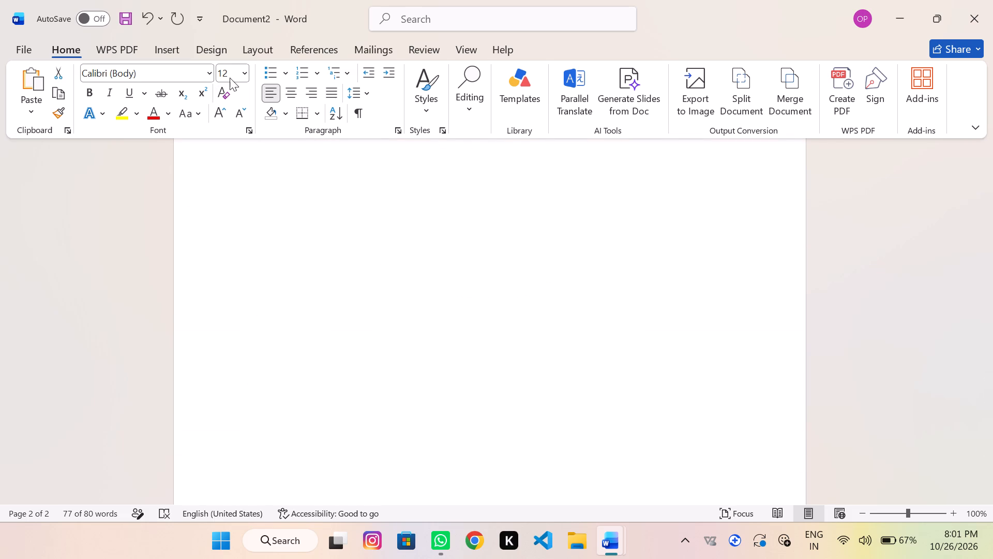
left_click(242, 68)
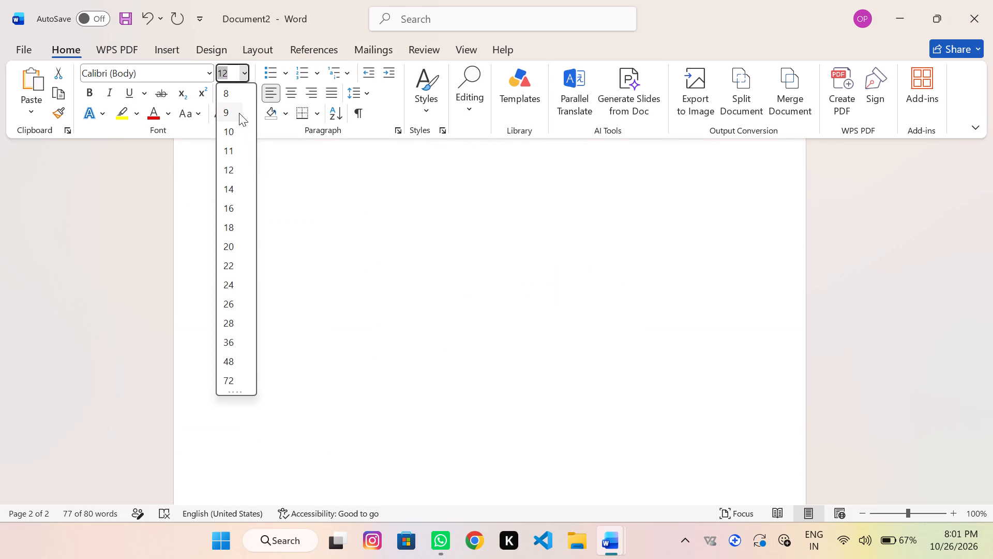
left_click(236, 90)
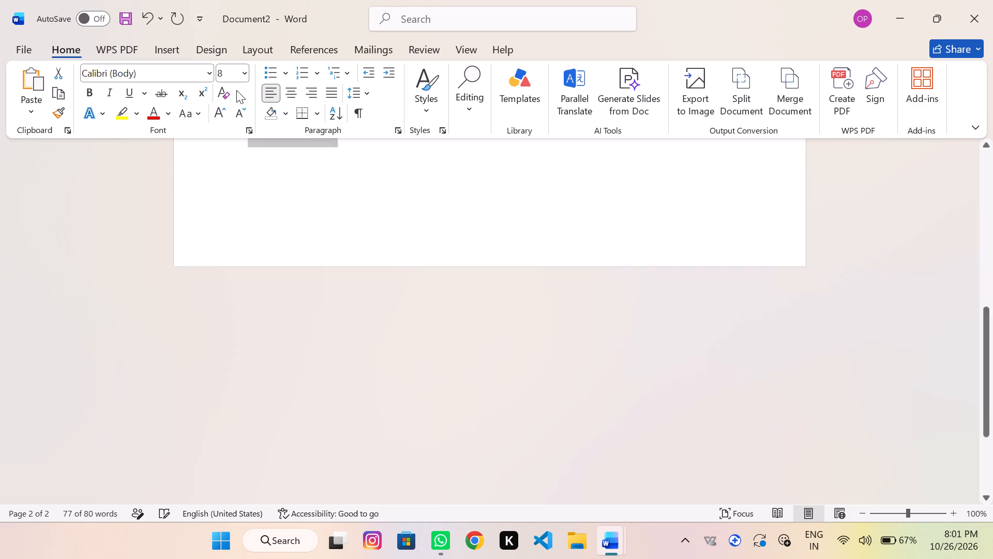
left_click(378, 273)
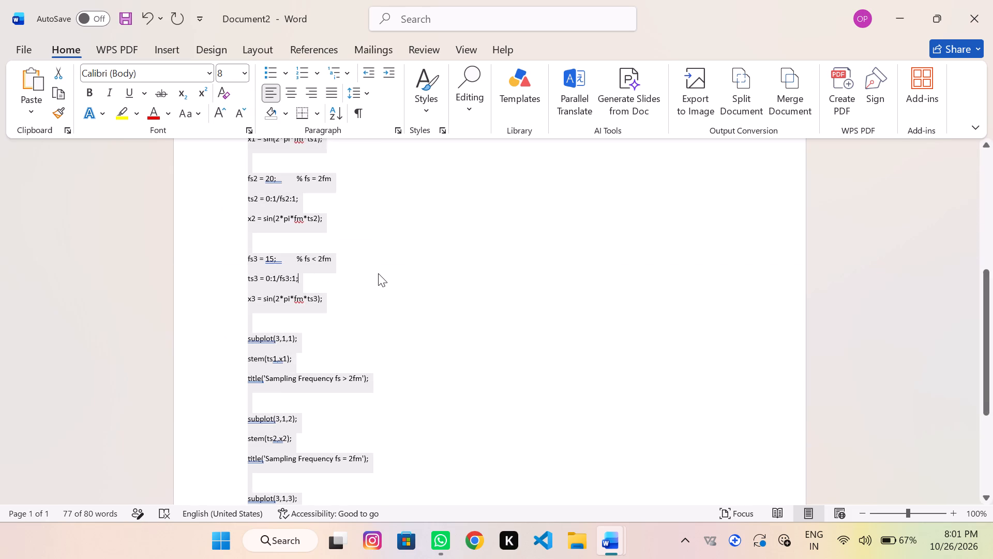
Examine how the resized code fits on the page, from the first line to the last.
scroll(378, 273, "down", 5, "ctrl")
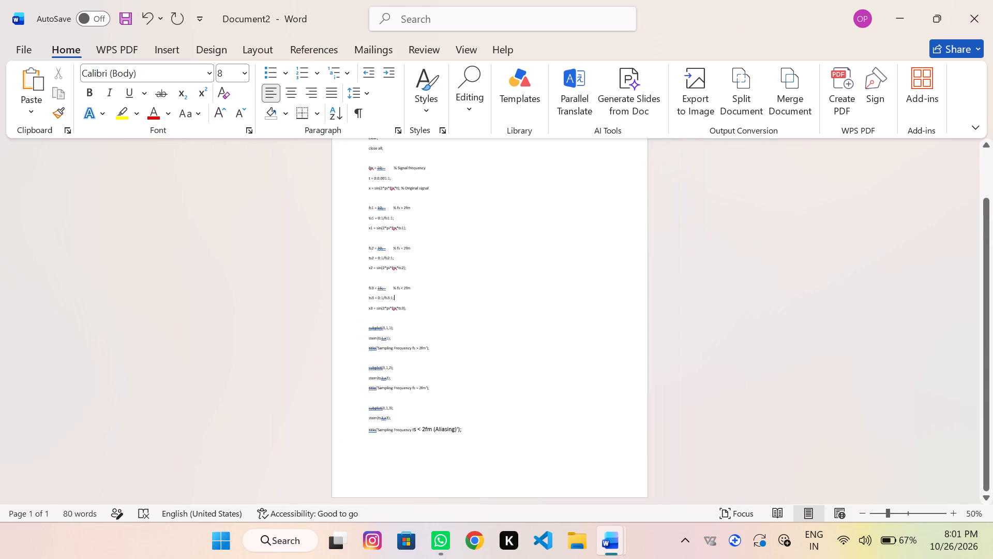
scroll(378, 273, "down", 4)
scroll(378, 273, "up", 3)
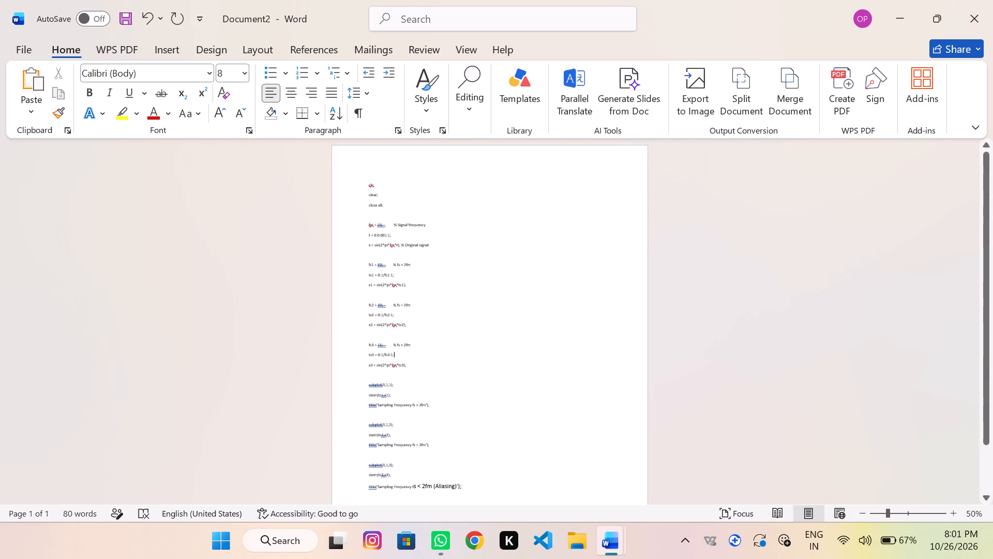
scroll(378, 273, "down", 3)
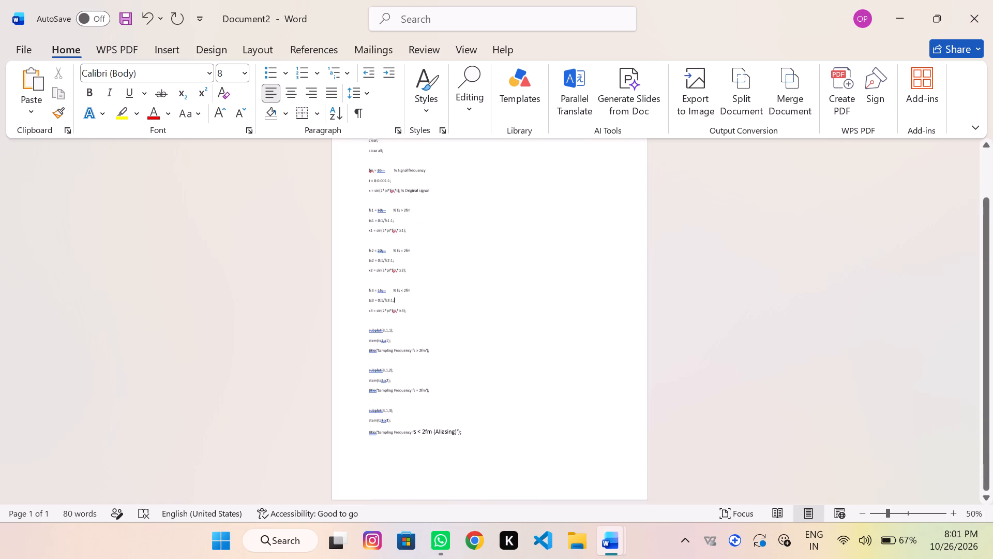
scroll(375, 190, "up", 1)
scroll(375, 190, "up", 3, "ctrl")
scroll(375, 190, "up", 2)
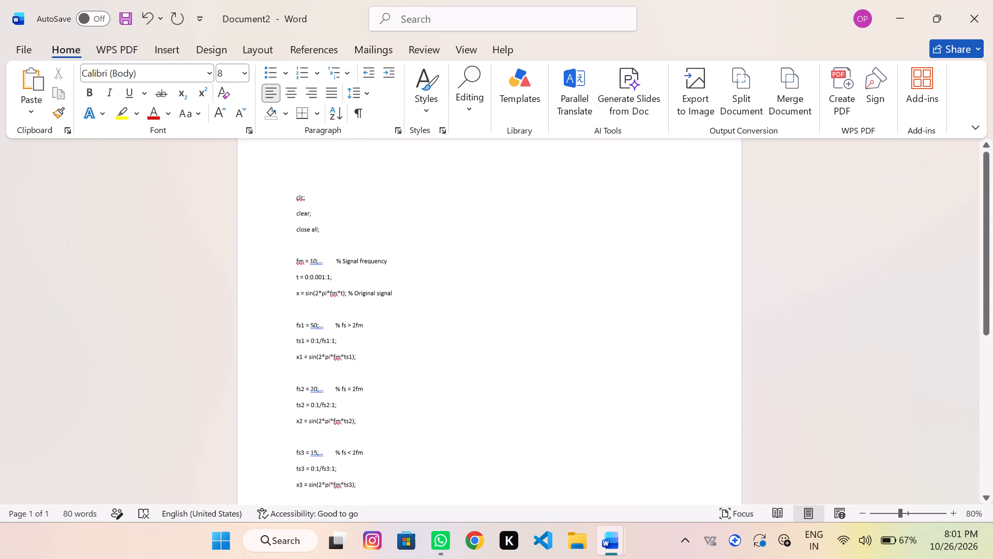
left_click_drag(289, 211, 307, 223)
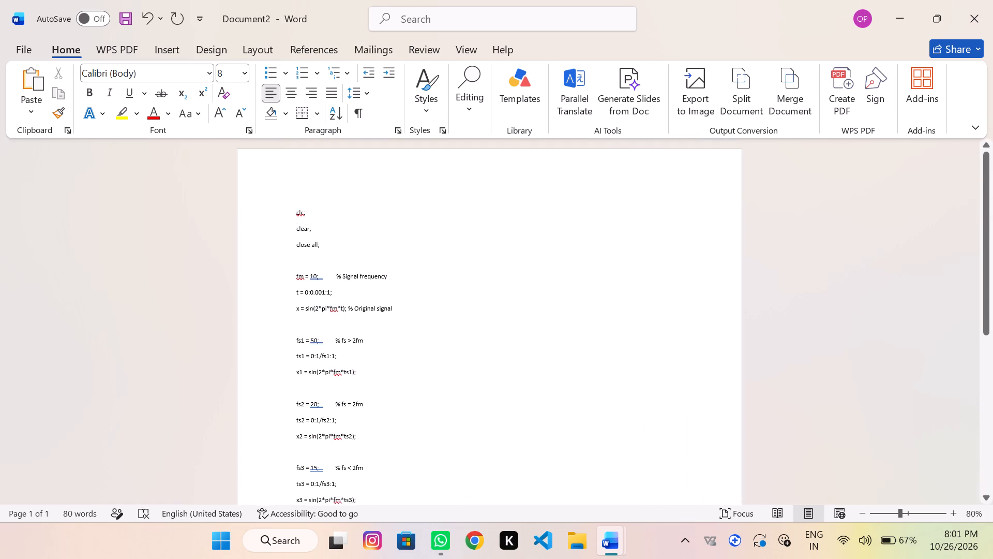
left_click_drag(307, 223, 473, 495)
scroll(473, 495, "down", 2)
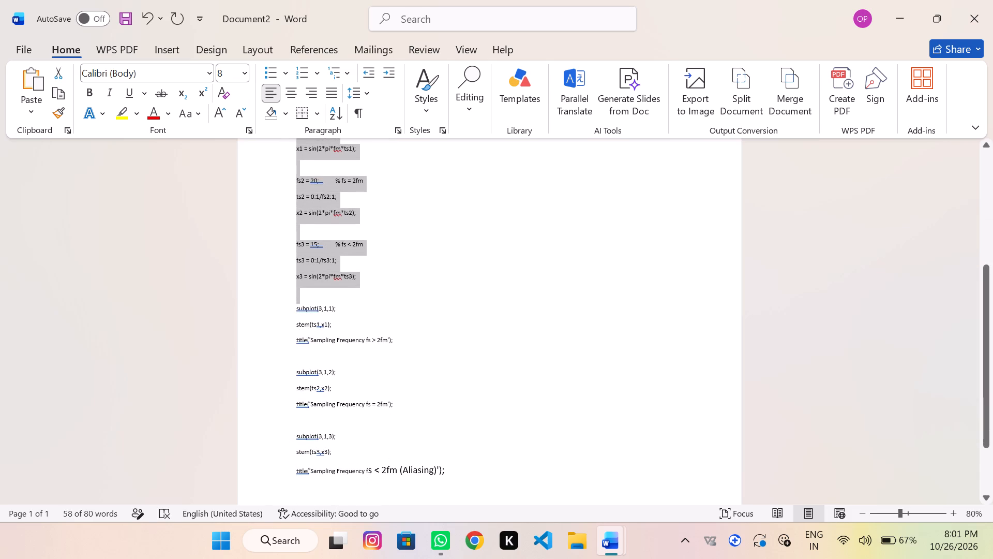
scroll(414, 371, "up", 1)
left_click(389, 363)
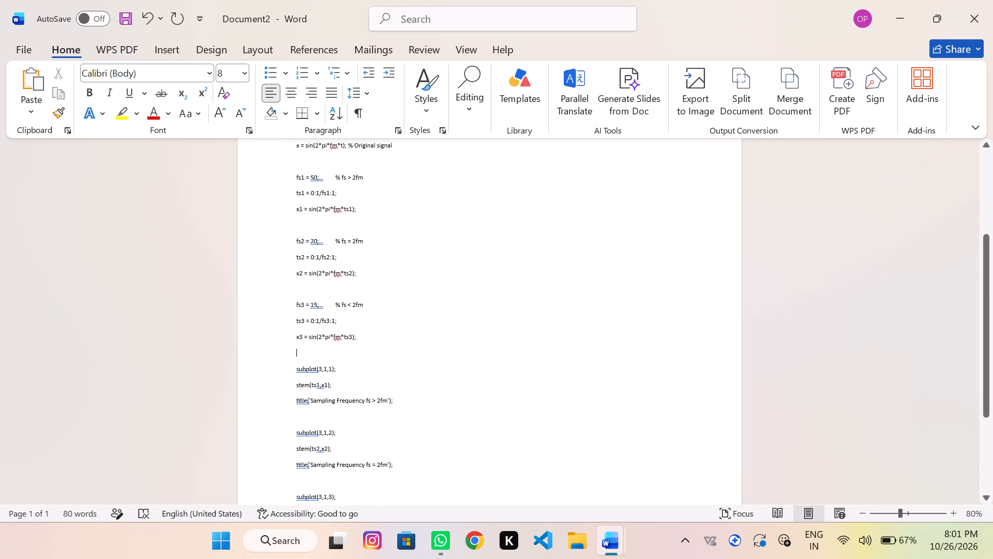
Reduce the line spacing of the entire pasted code, from clc; through the last title line.
scroll(364, 470, "up", 2)
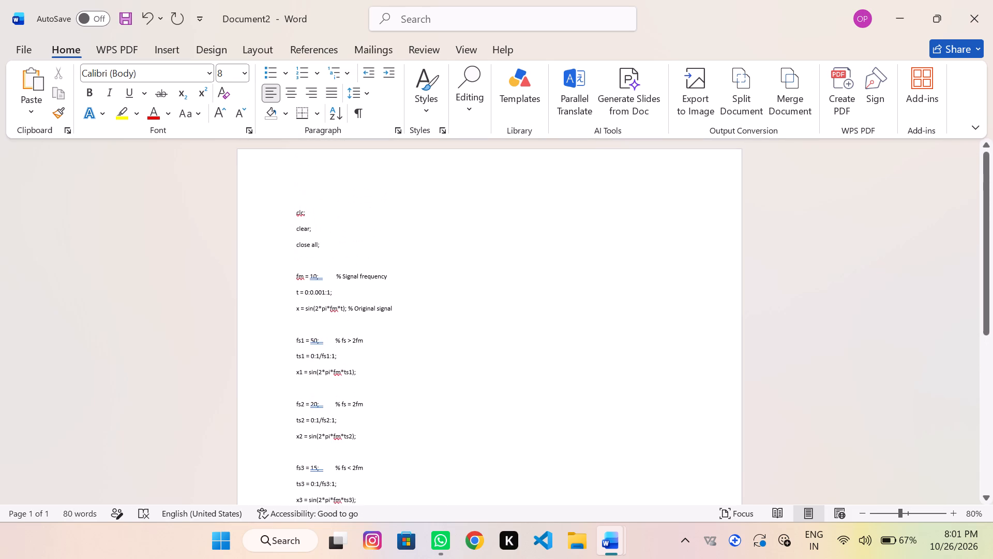
left_click_drag(289, 213, 422, 403)
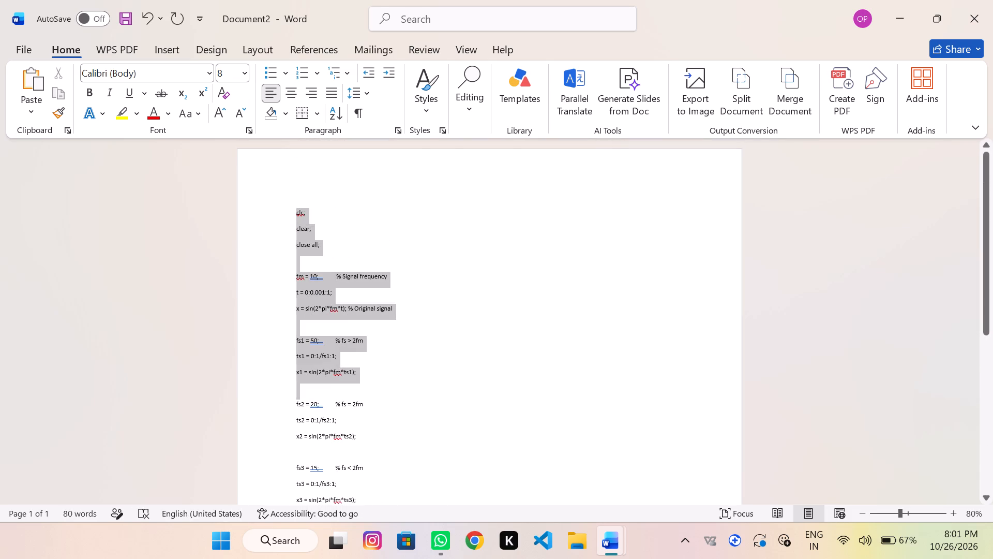
left_click_drag(422, 403, 492, 411)
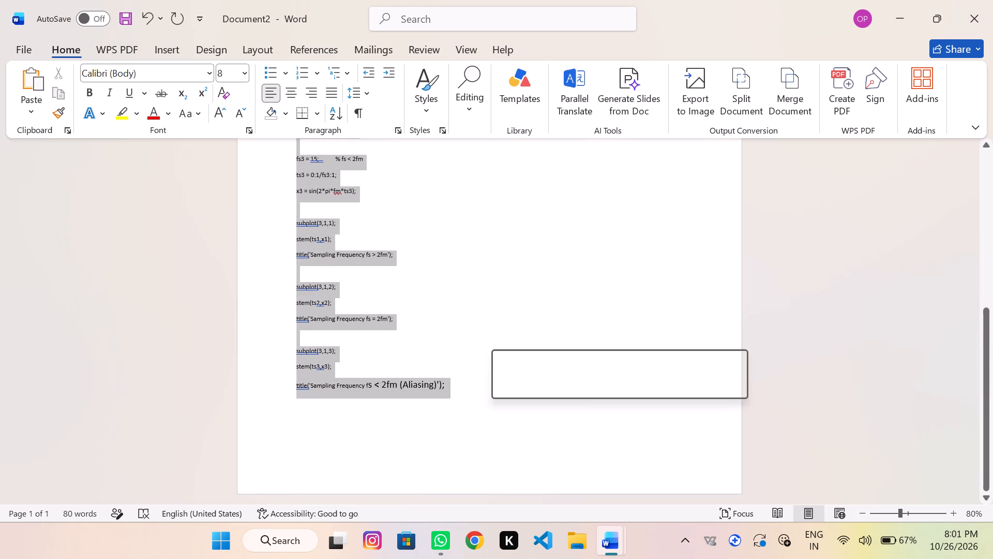
left_click(363, 92)
left_click(394, 111)
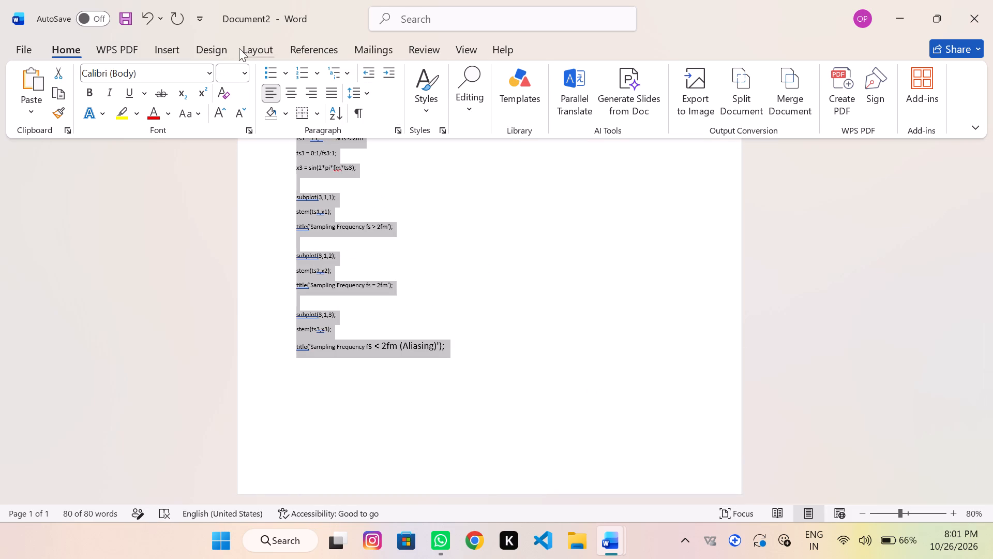
Set the font size of the entire pasted code to 10.
left_click(248, 68)
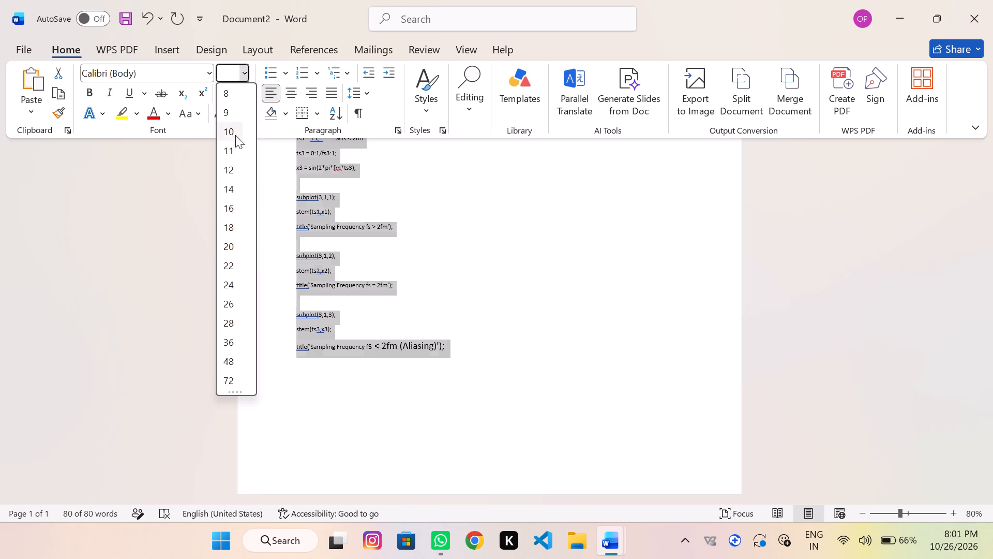
left_click(225, 129)
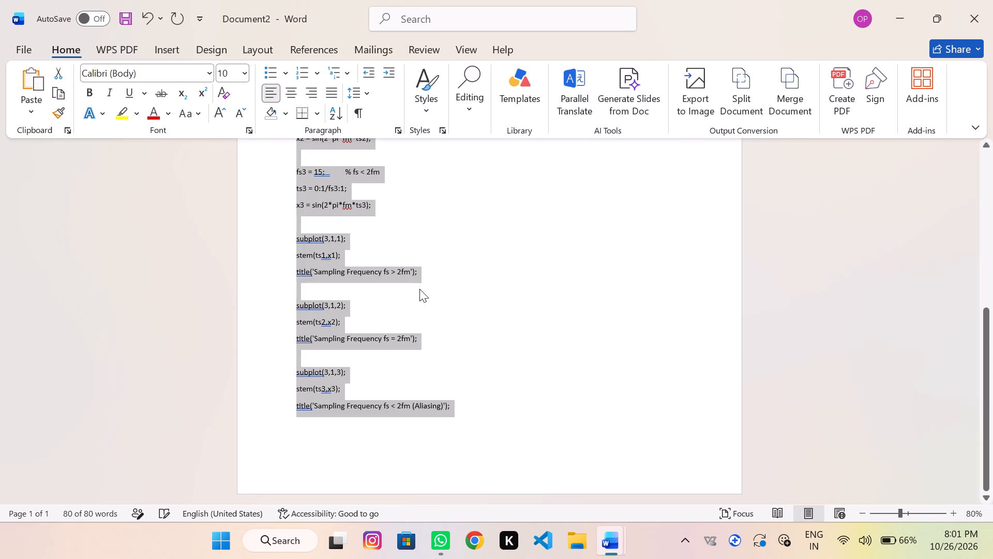
left_click(419, 289)
Insert a new line above clc; at the start of the document and enter the heading "Practical 01" there.
scroll(537, 361, "up", 2)
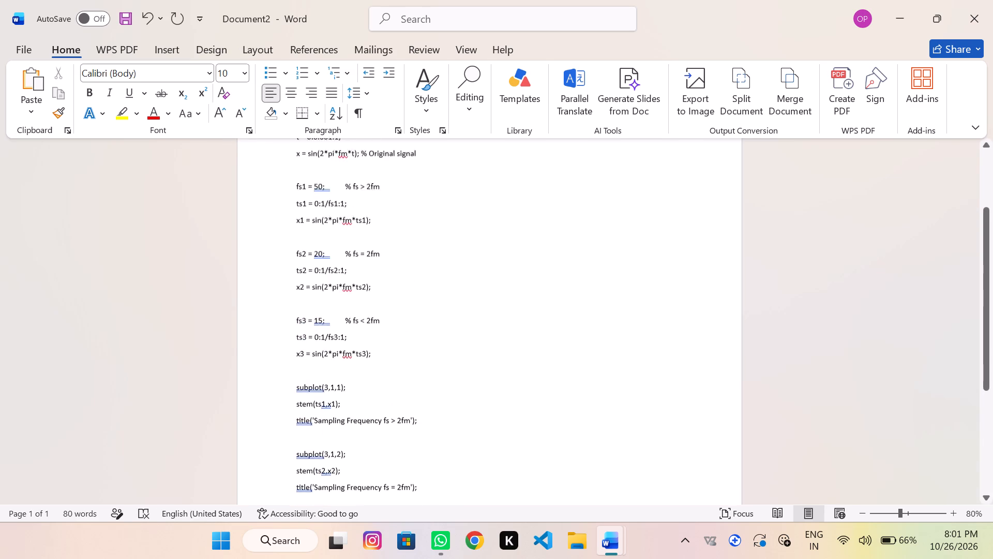
scroll(537, 361, "up", 3)
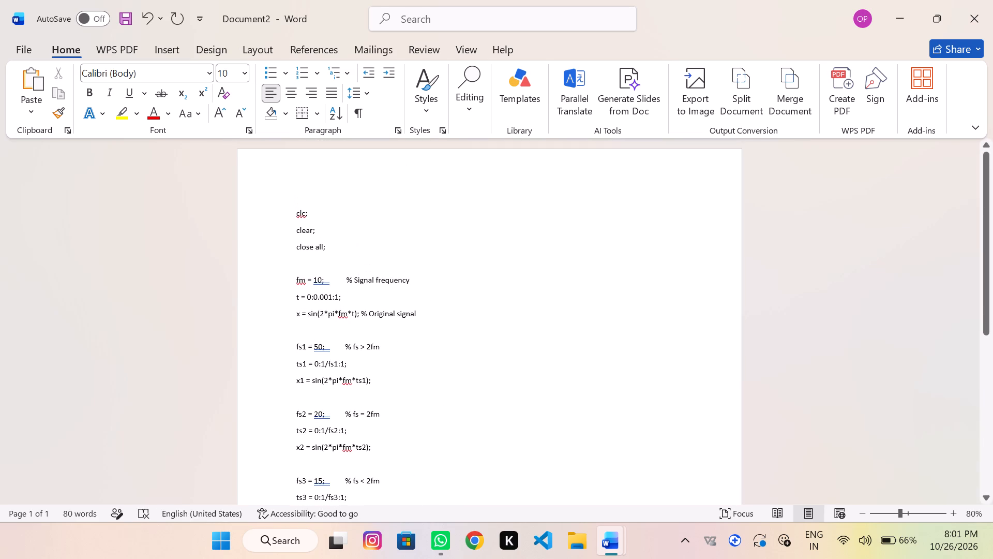
left_click(306, 191)
key("Left")
key("Left")
key("Left")
key("Left")
key("Return")
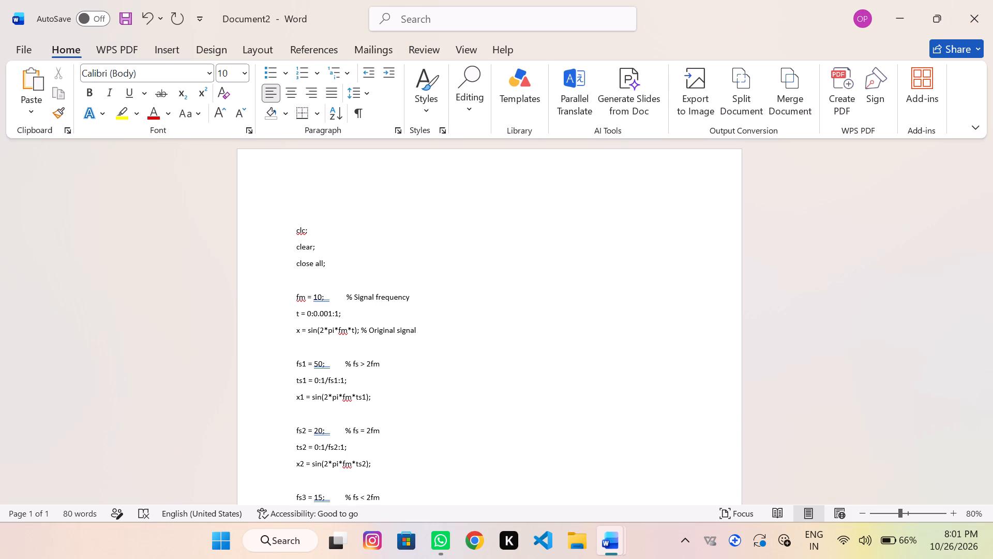
key("Up")
type("pratical")
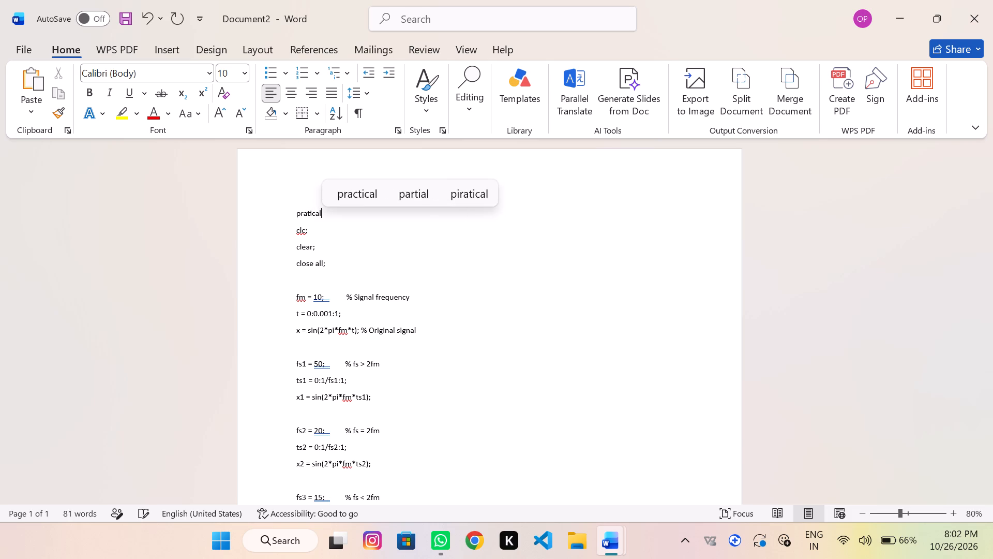
left_click(355, 195)
left_click(321, 219)
key("space")
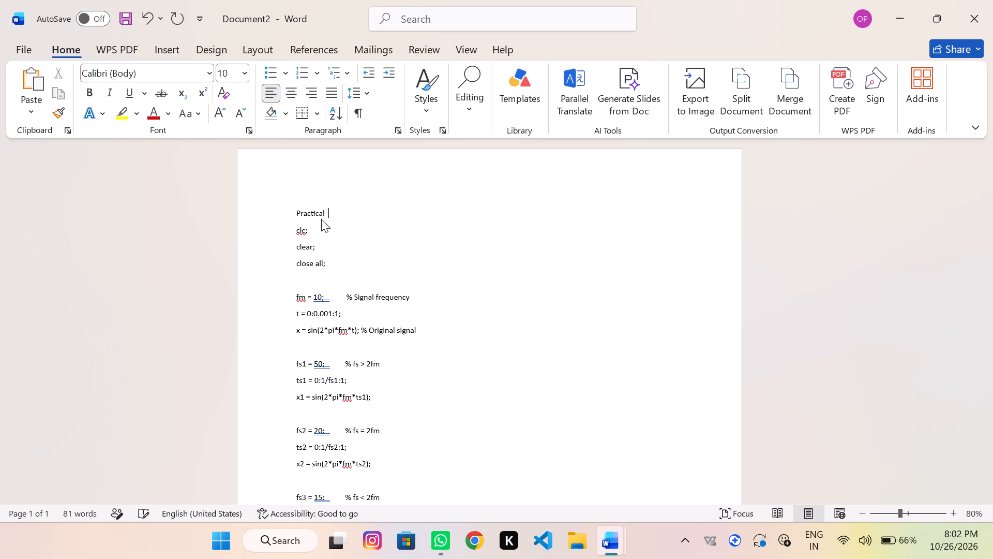
type("01")
key("space")
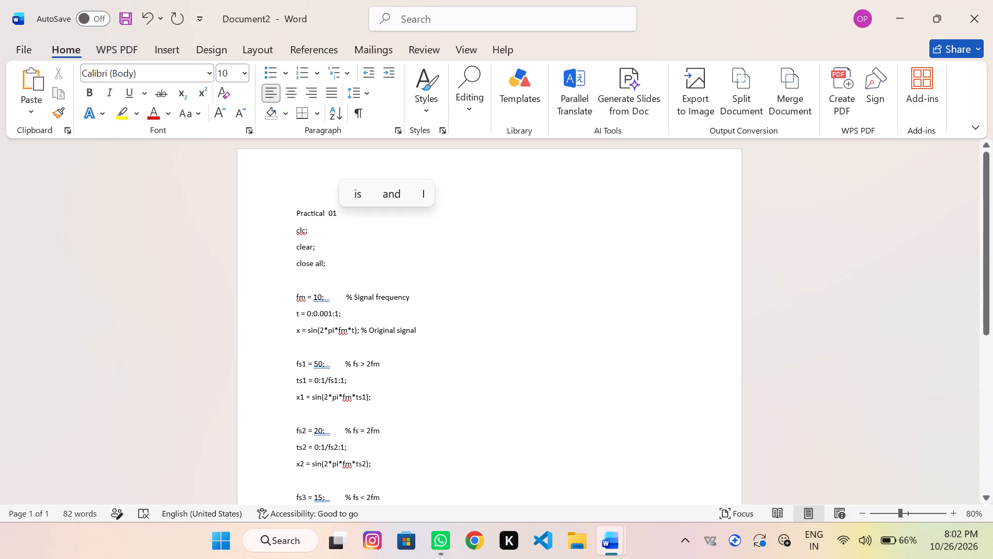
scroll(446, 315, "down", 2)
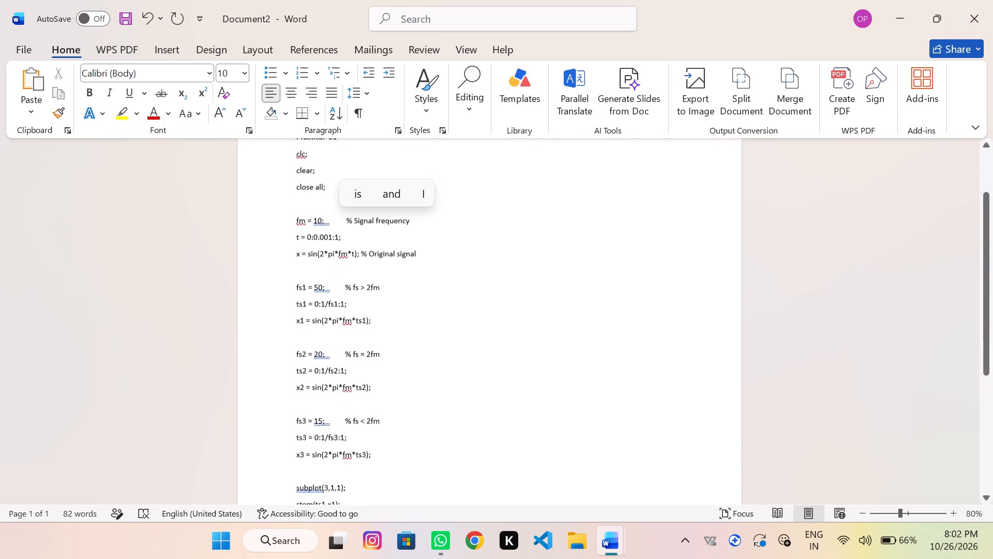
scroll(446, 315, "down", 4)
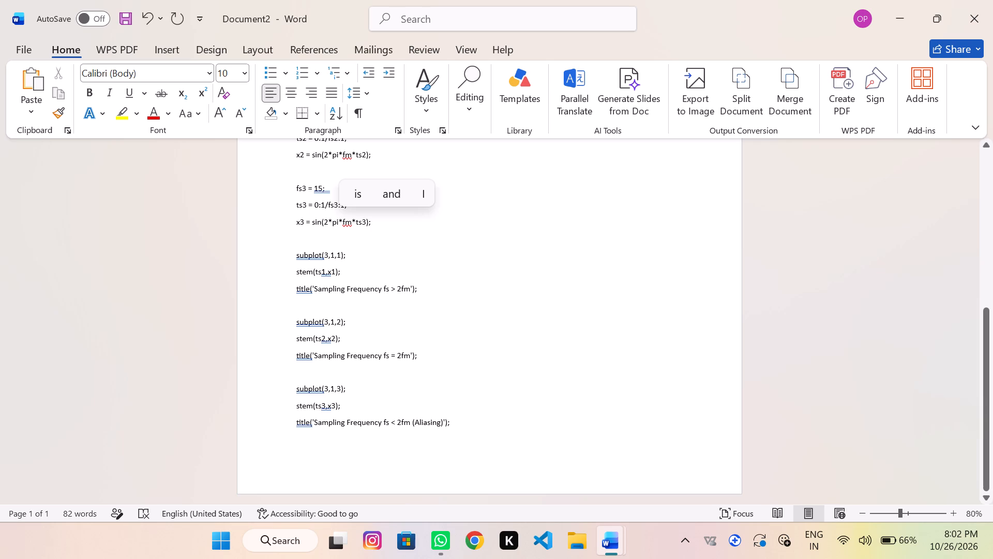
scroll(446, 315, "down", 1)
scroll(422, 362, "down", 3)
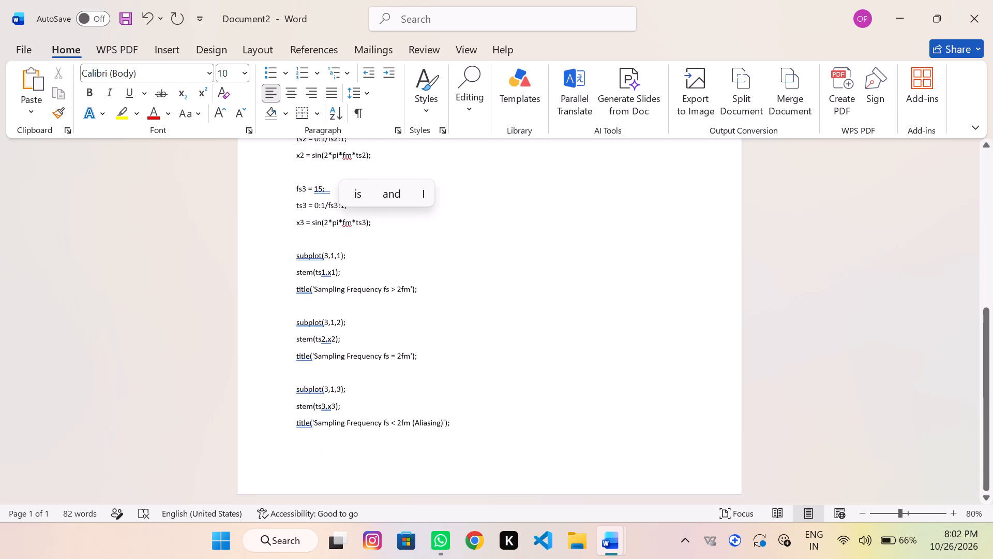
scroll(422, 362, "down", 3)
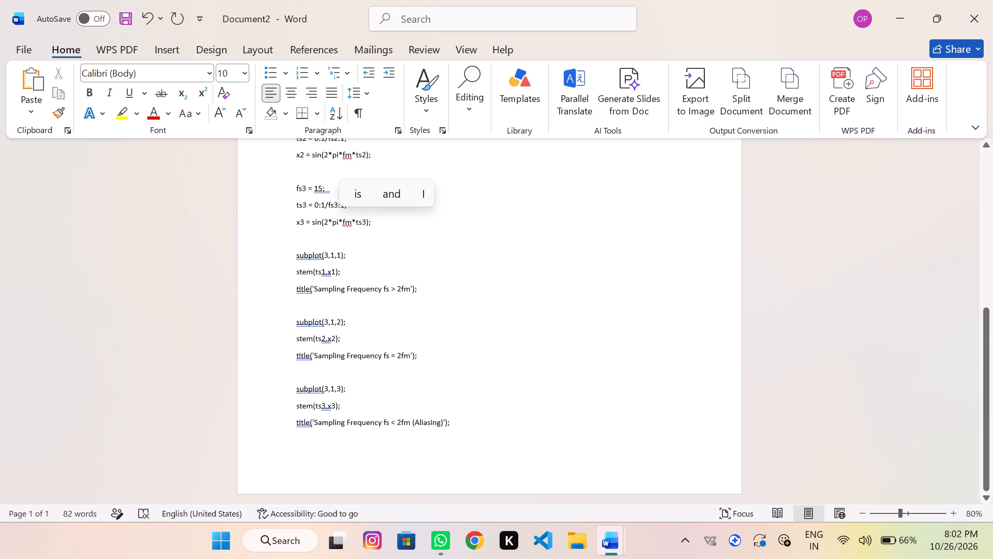
Start a new line after the last title line, title('Sampling Frequency fs < 2fm (Aliasing)');.
left_click(471, 429)
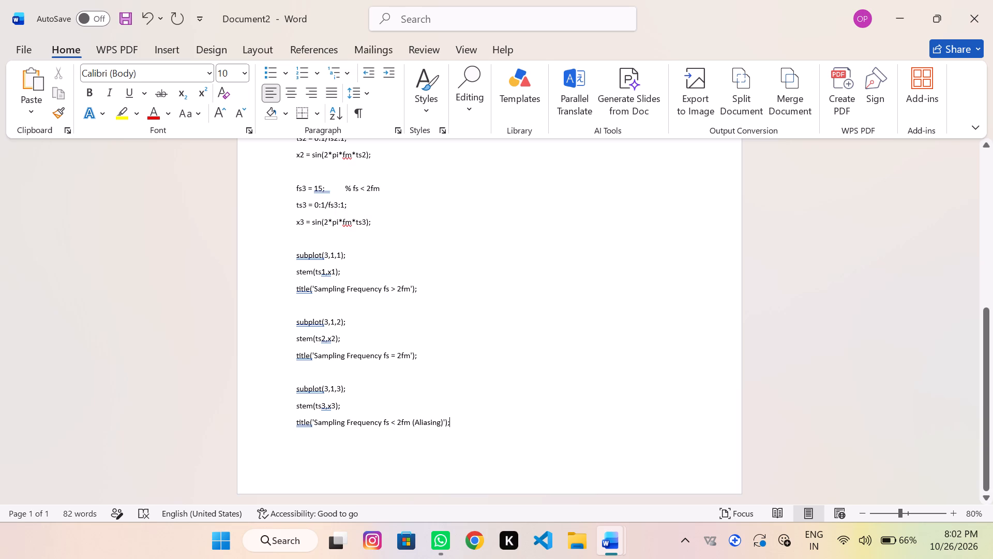
key("Return")
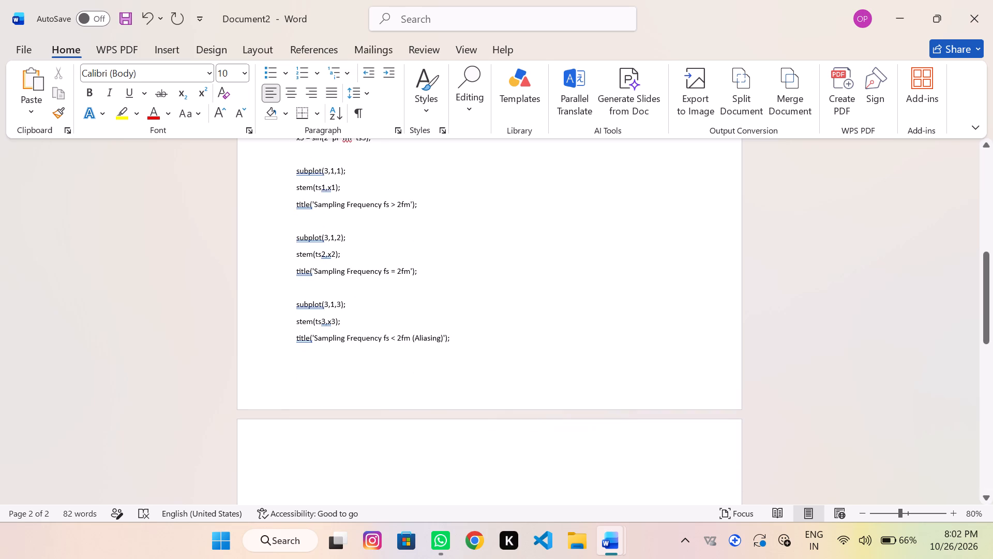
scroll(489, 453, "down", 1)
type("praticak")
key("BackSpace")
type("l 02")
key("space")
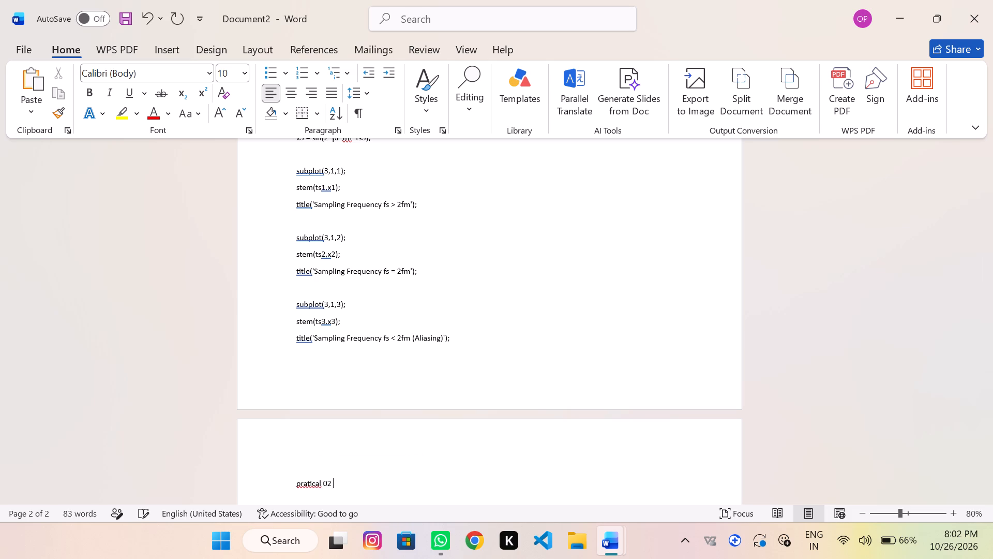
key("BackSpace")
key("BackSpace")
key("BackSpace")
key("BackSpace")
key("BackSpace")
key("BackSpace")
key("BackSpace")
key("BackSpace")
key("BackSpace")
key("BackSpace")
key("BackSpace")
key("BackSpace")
Enter the heading "practical 02" on the empty line at the start of page 2 and begin a new line below it.
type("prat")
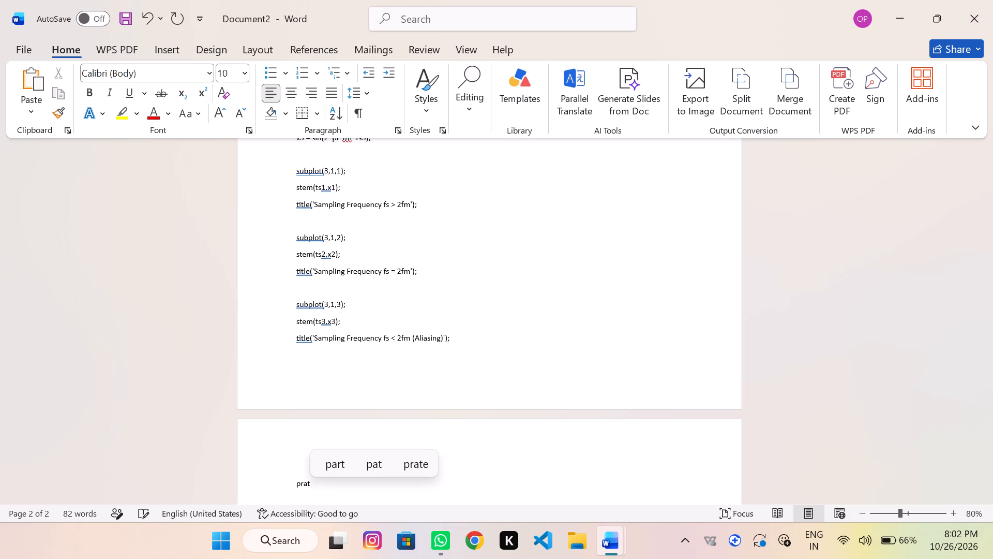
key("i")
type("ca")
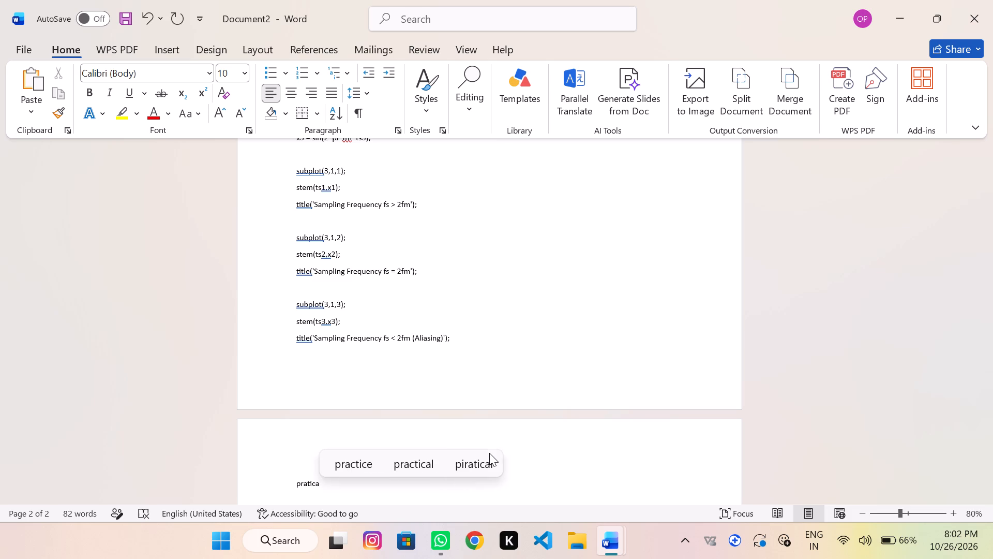
left_click(420, 460)
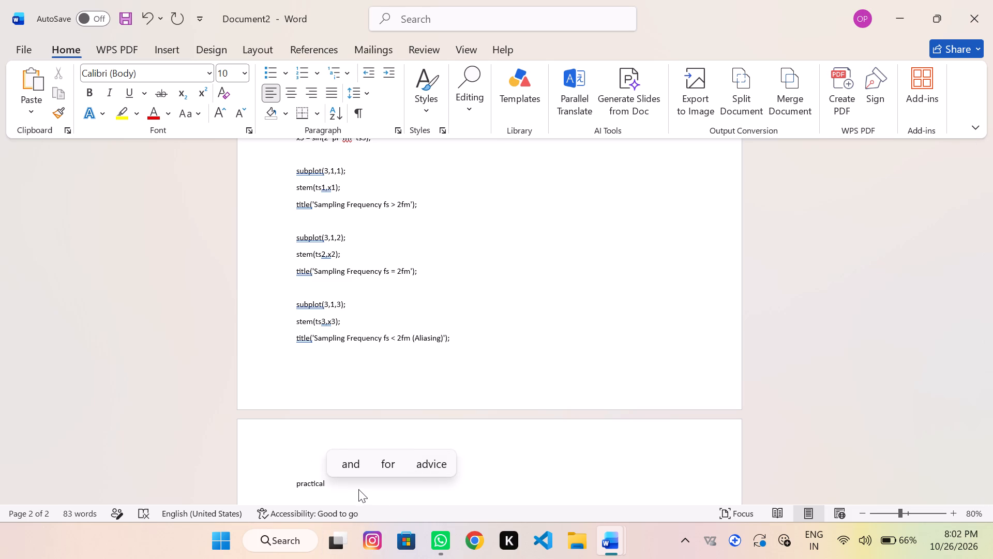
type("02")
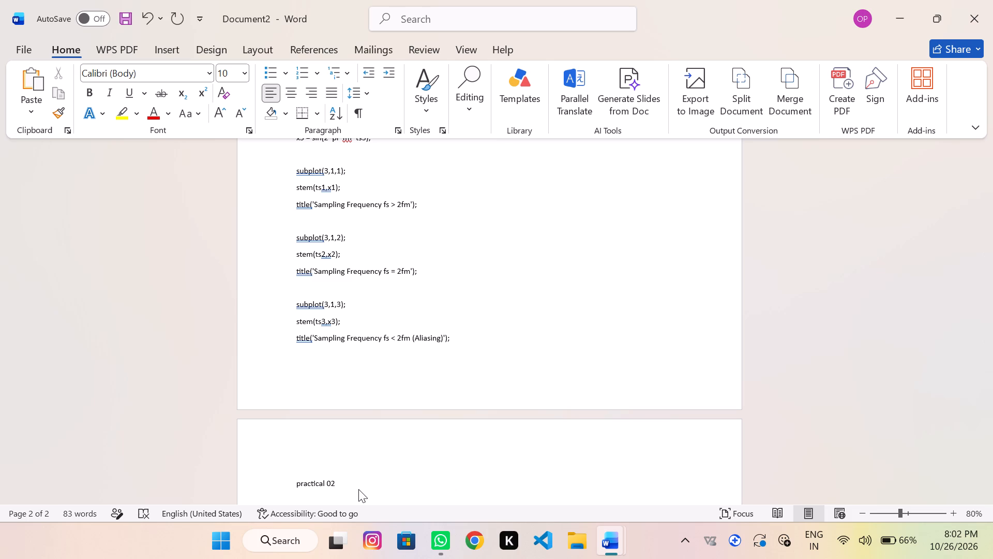
scroll(358, 489, "down", 1)
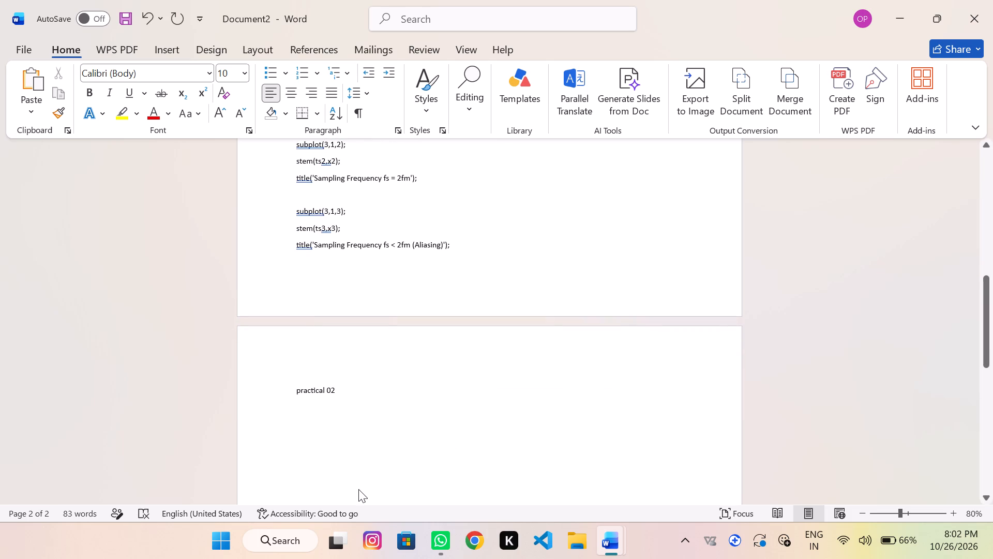
key("Return")
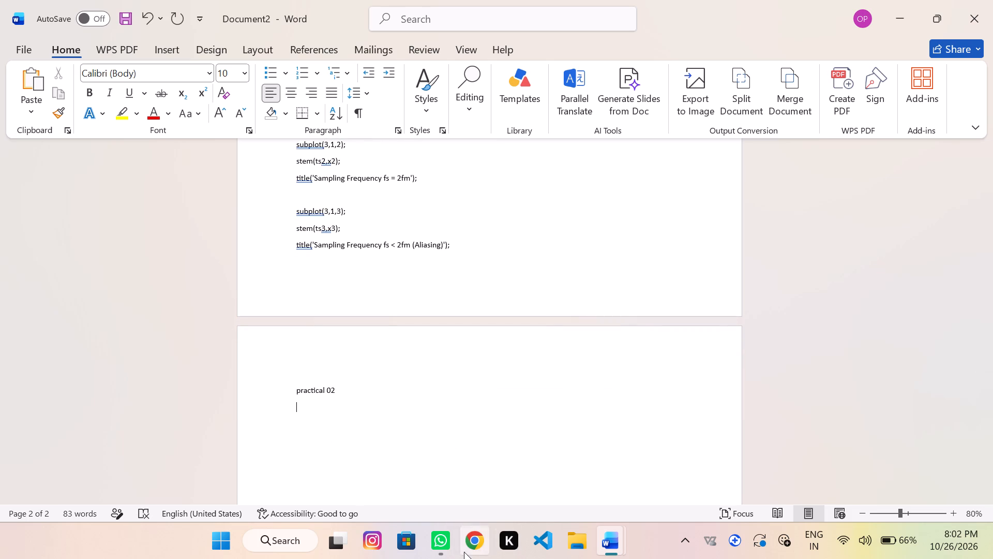
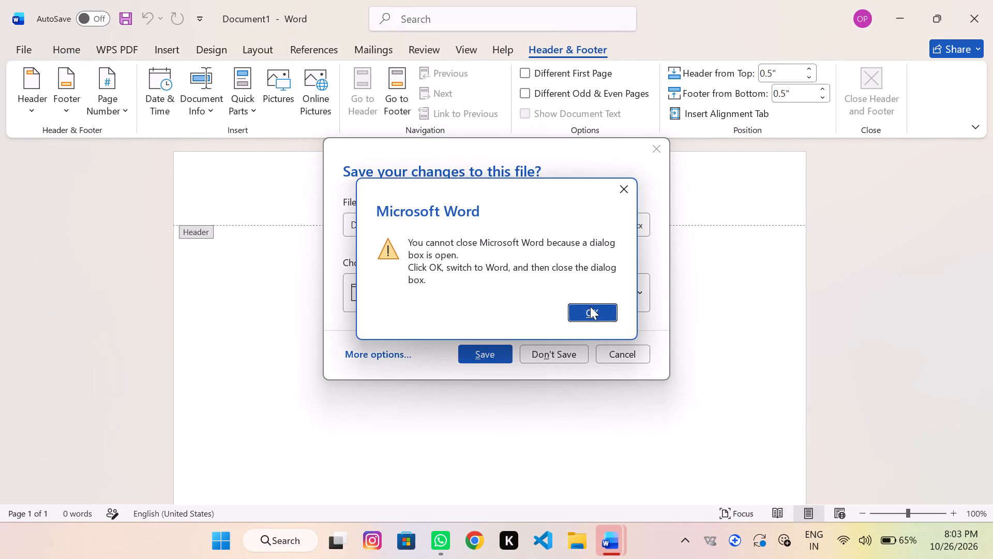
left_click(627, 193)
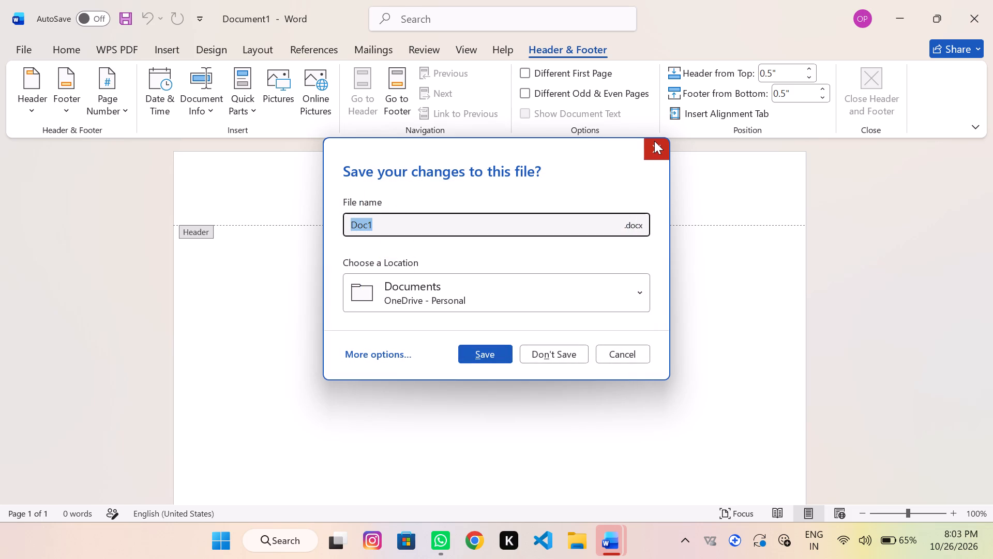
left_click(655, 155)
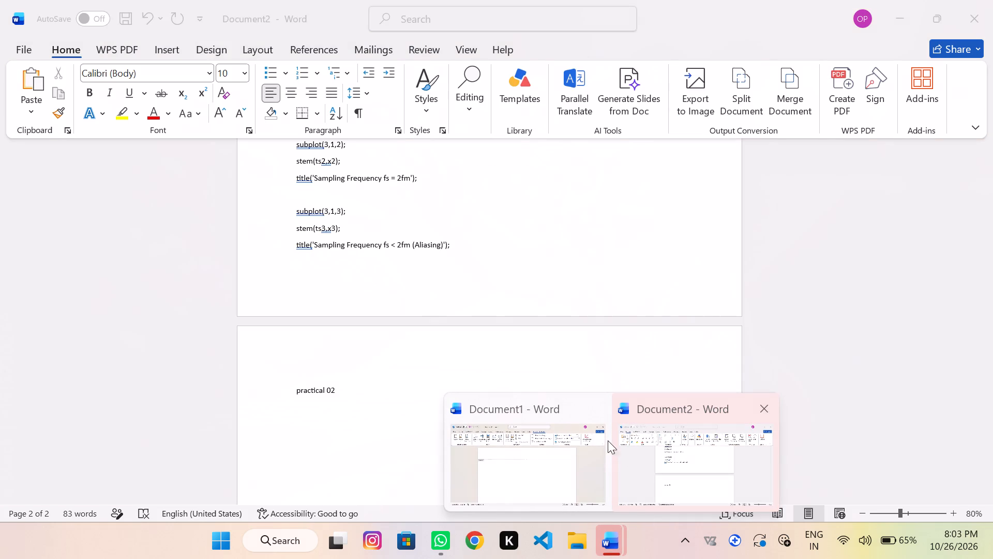
Close the blank Document1 without saving its changes and return to Document2.
left_click(596, 408)
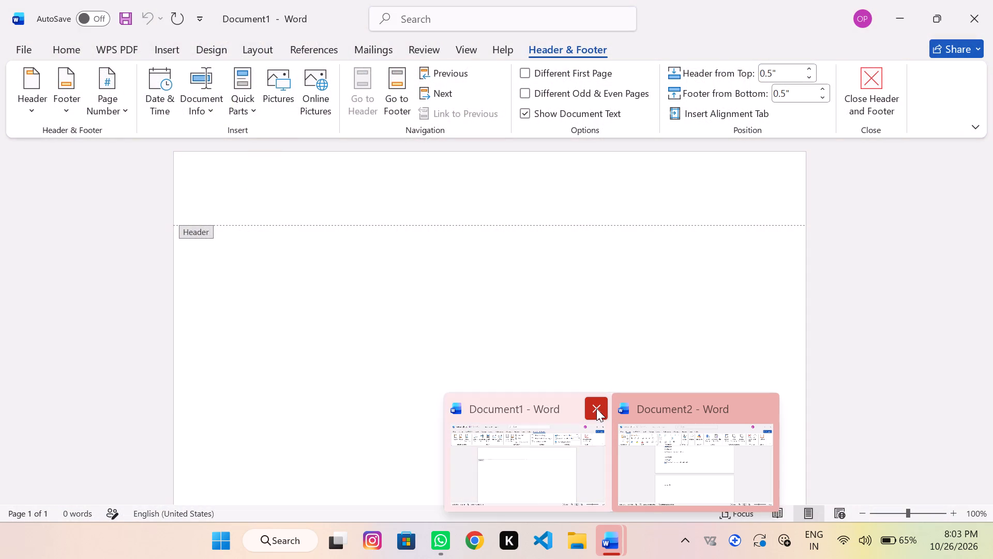
left_click(659, 432)
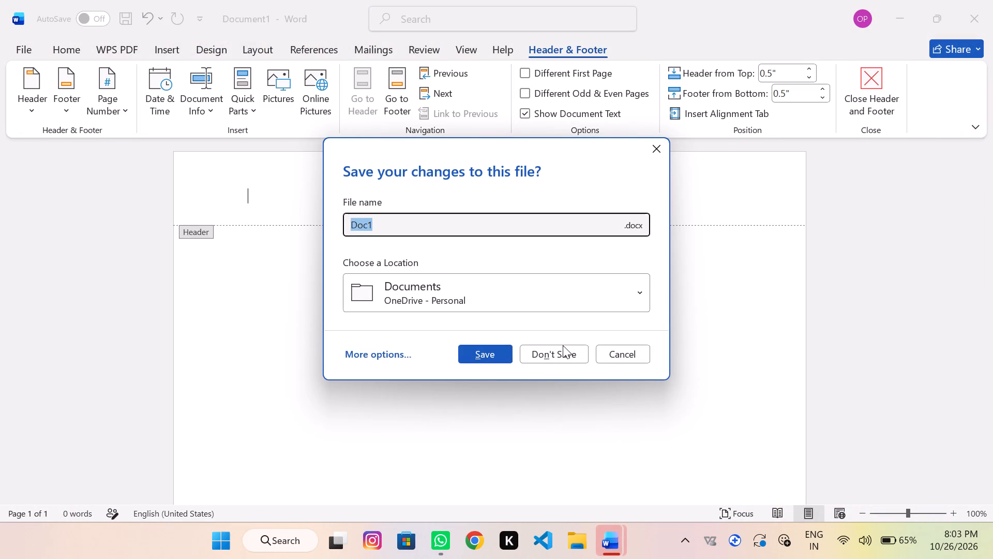
left_click(563, 345)
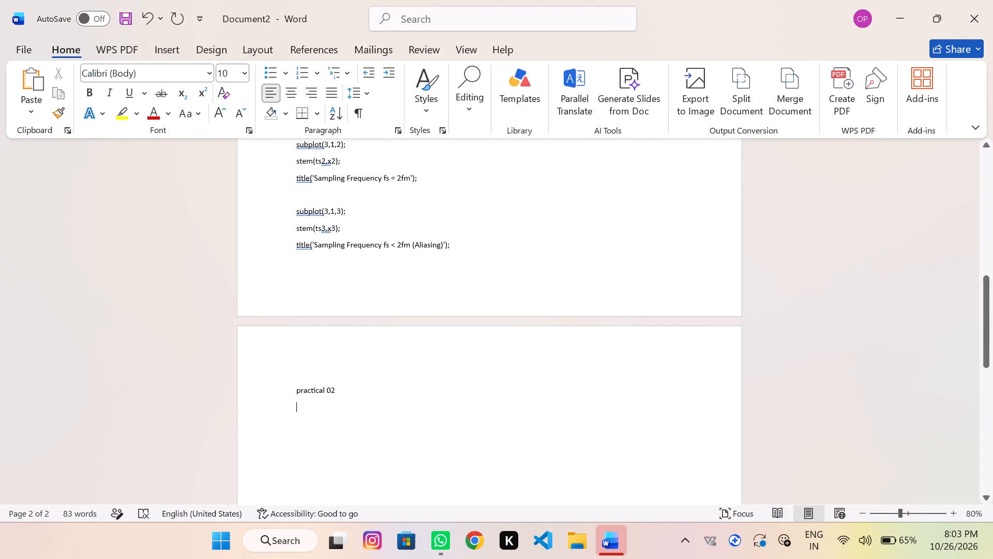
Paste the copied pole-zero and stability-check code below the "practical 02" heading.
key("ctrl+v")
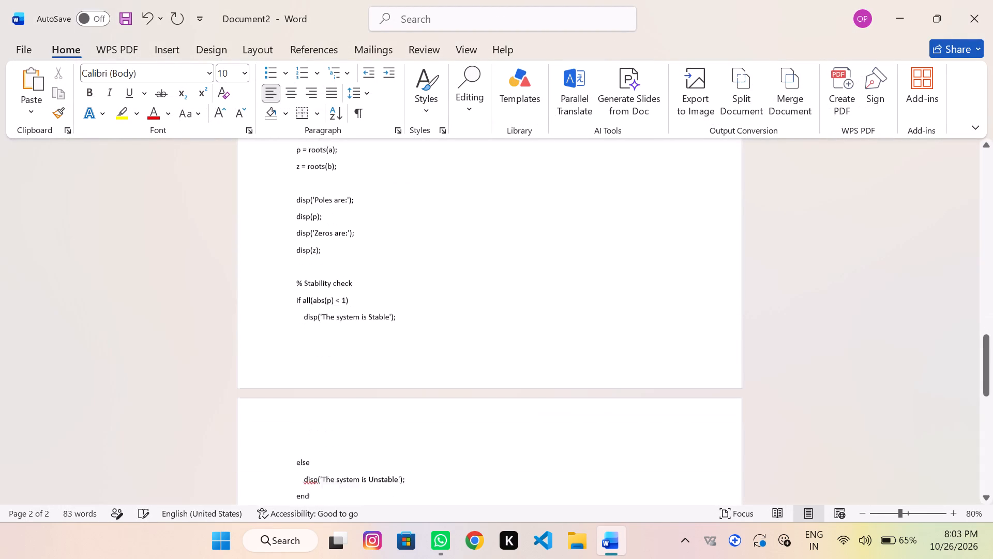
Adjust the line spacing of the entire pasted practical 02 code, from clc; through end.
scroll(392, 416, "down", 2)
scroll(392, 416, "up", 1)
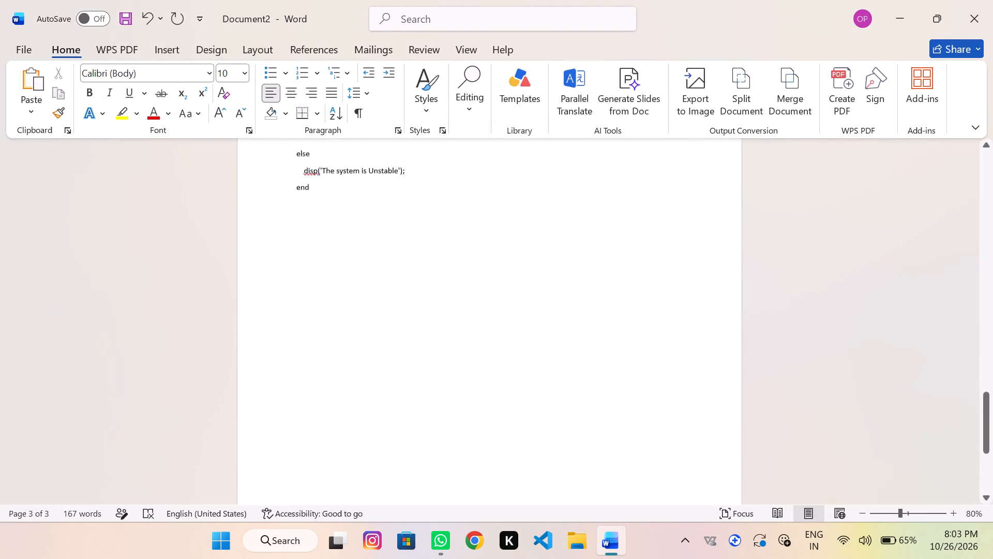
scroll(392, 416, "up", 1)
scroll(392, 416, "down", 1)
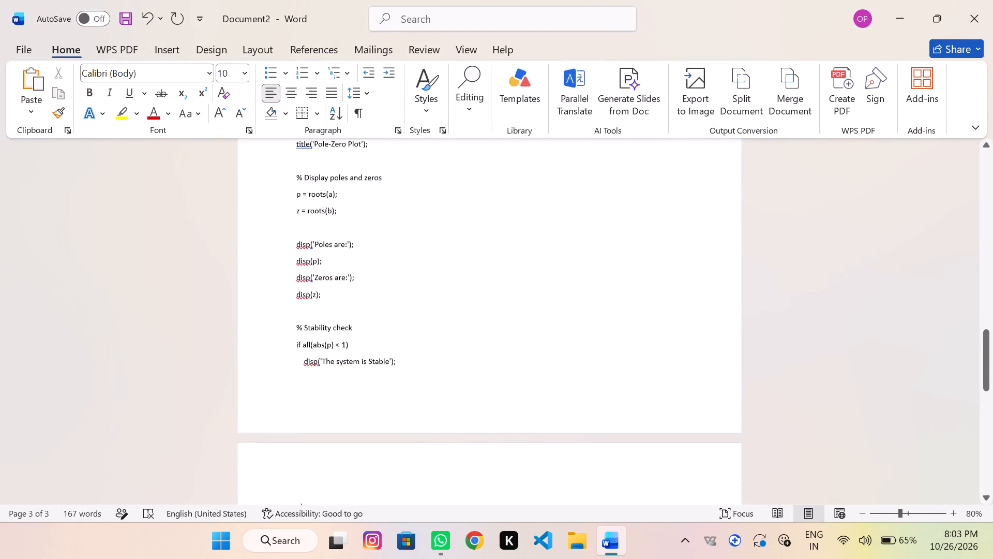
scroll(392, 416, "down", 2)
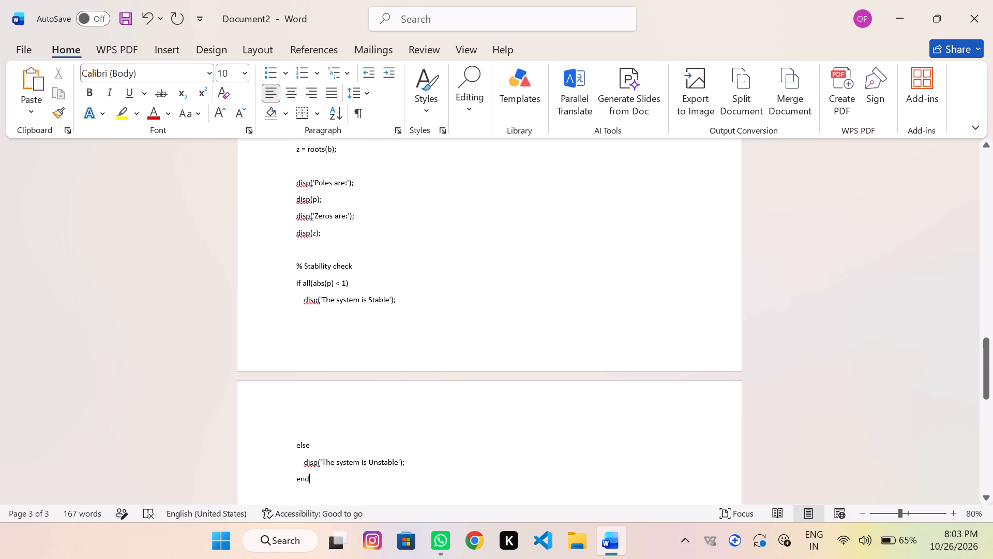
scroll(392, 416, "up", 5)
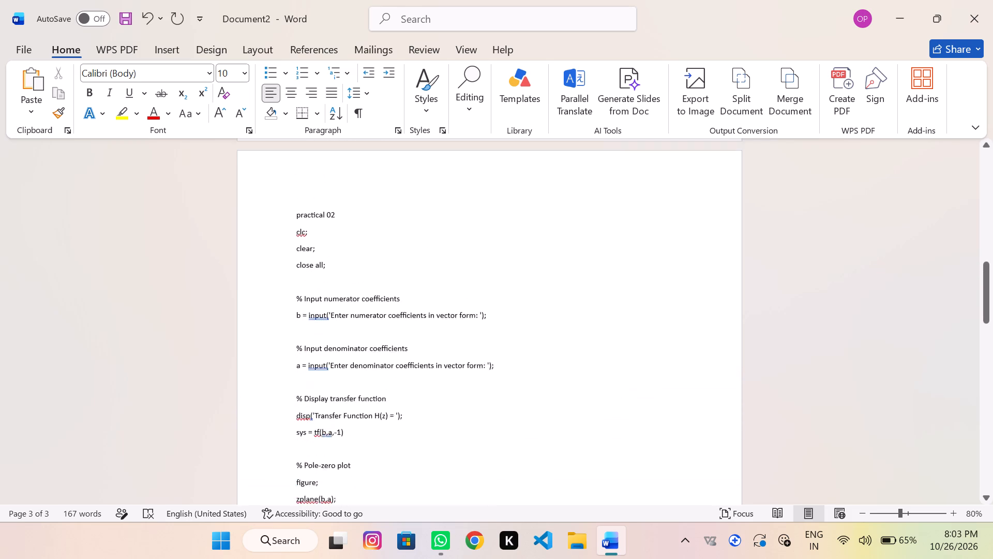
left_click_drag(293, 245, 293, 247)
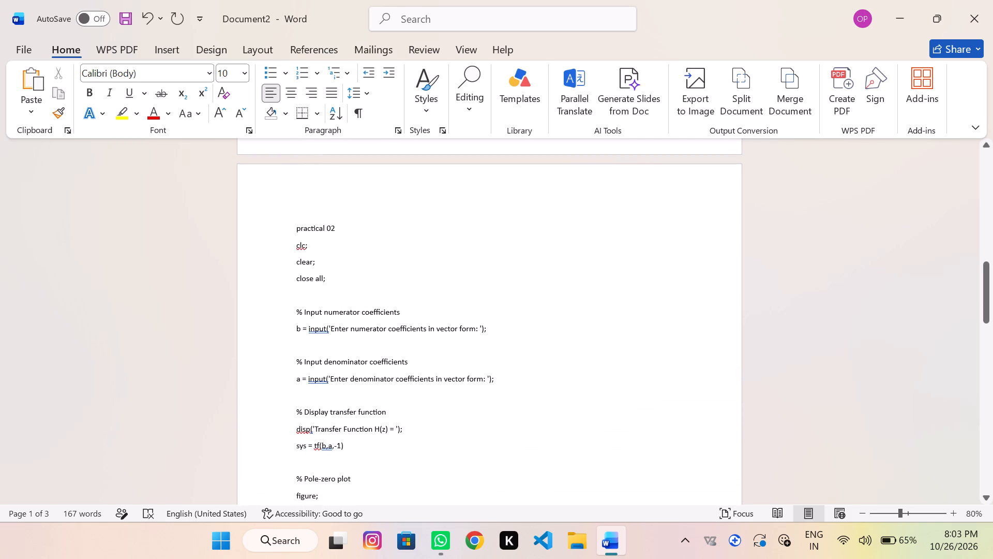
left_click_drag(293, 247, 450, 505)
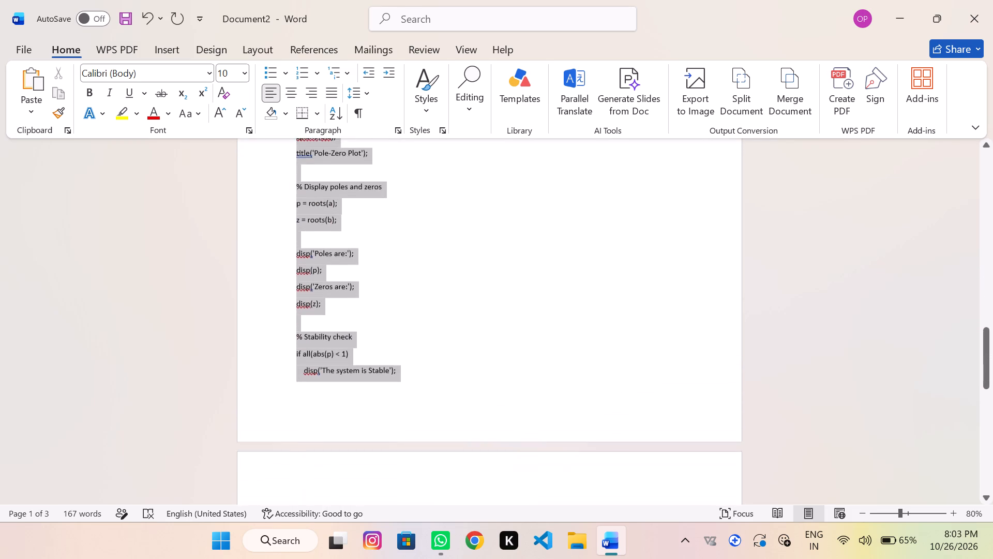
left_click_drag(450, 505, 403, 227)
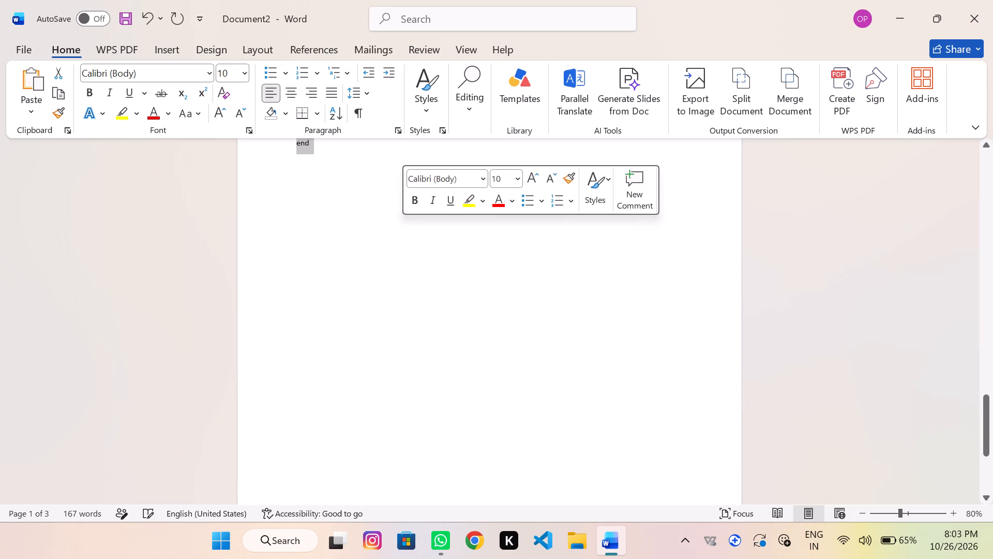
left_click(365, 87)
left_click(389, 111)
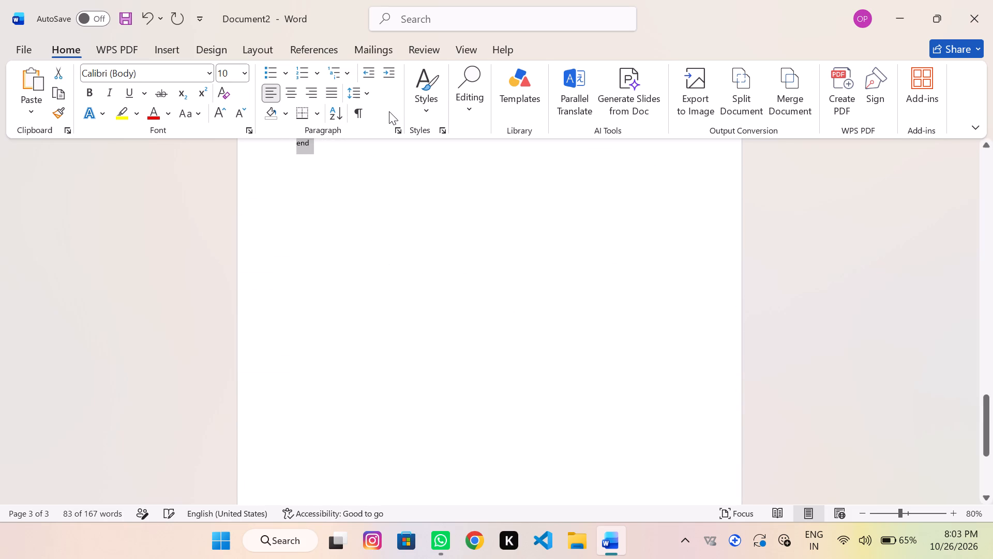
left_click(343, 255)
Remove the blank lines before the numerator input, denominator input, transfer function and pole-zero plot comments in the practical 02 code.
scroll(343, 255, "up", 2)
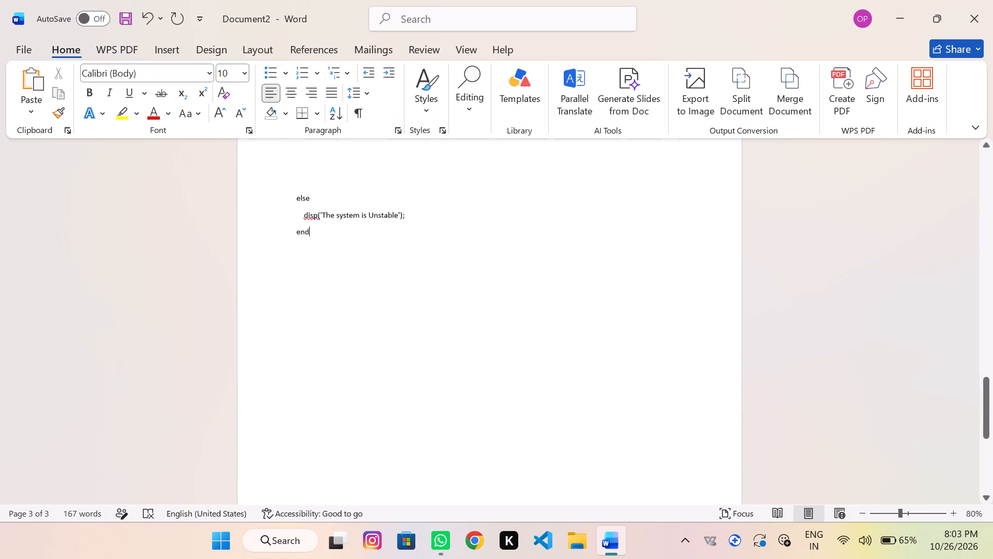
scroll(343, 255, "up", 2)
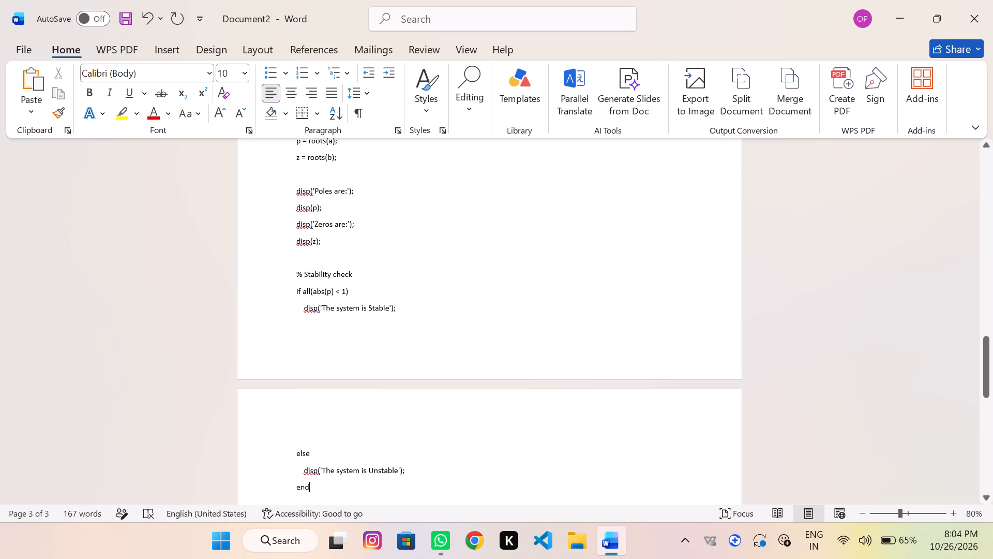
scroll(343, 255, "up", 2)
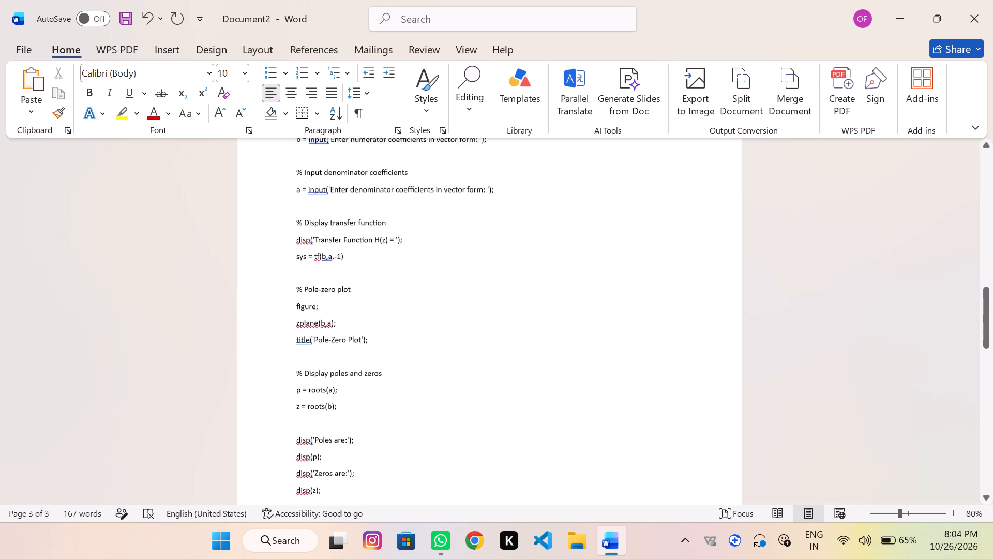
scroll(343, 255, "up", 2)
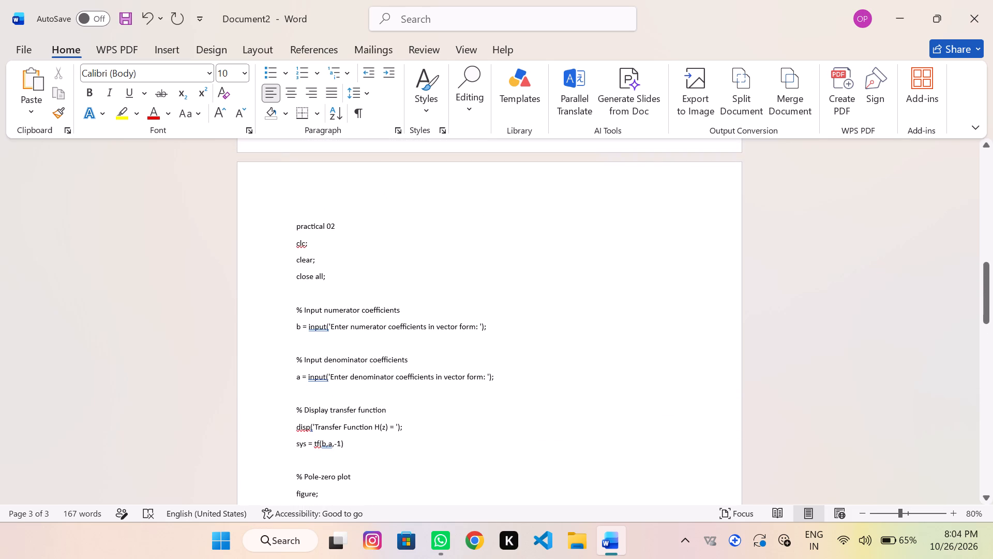
left_click(313, 295)
key("BackSpace")
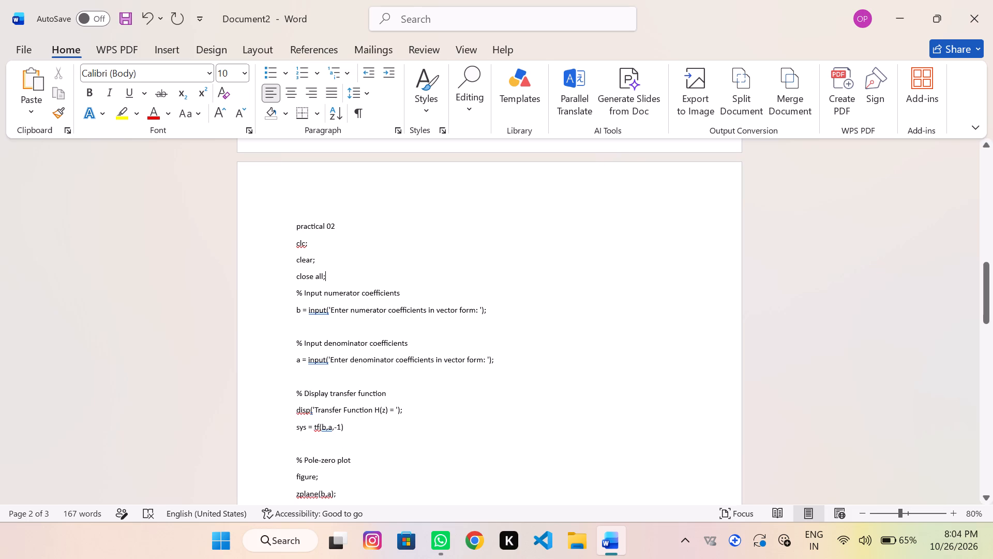
left_click(319, 325)
key("BackSpace")
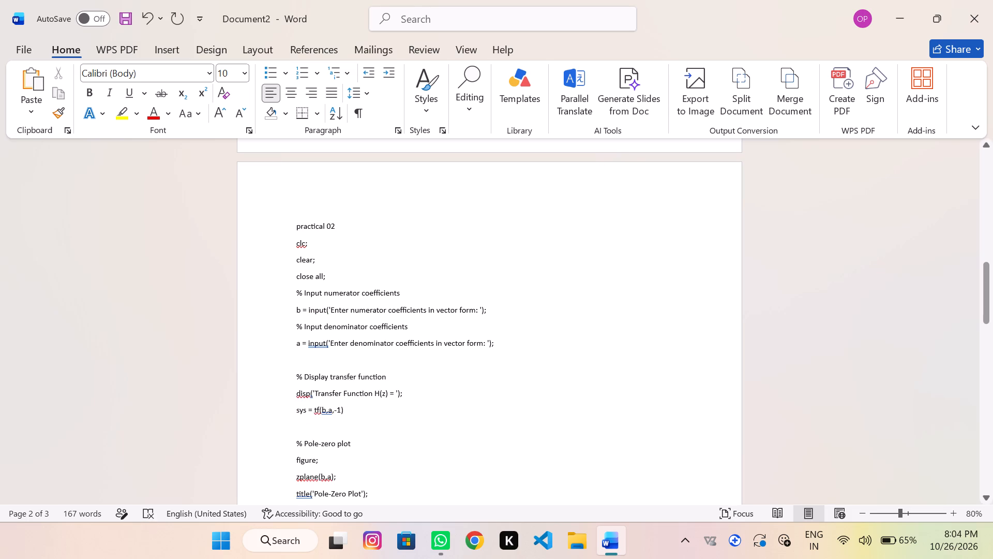
left_click(313, 357)
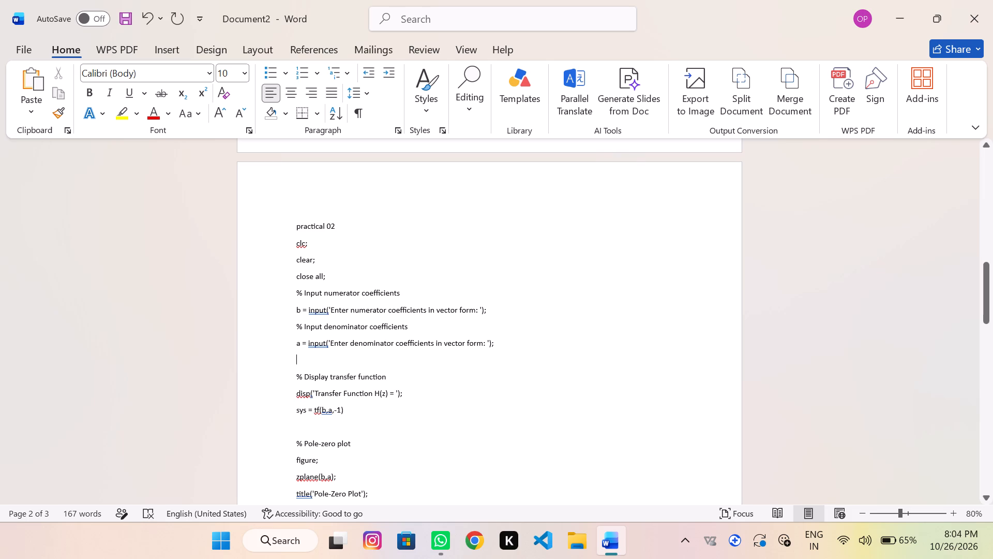
key("BackSpace")
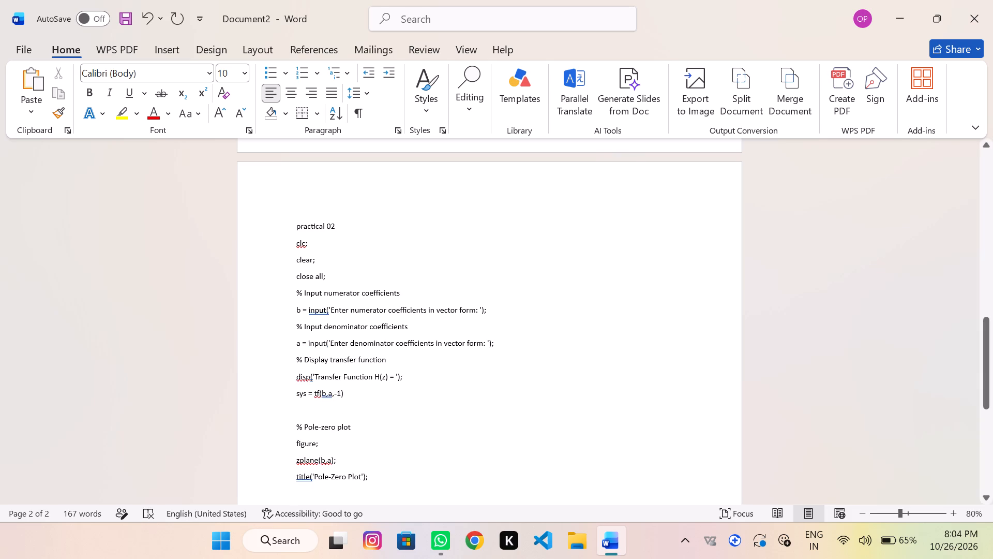
left_click(303, 414)
key("BackSpace")
Remove the blank lines before "% Display poles and zeros", disp('Poles are:'); and "% Stability check" in the practical 02 code.
scroll(303, 414, "down", 1)
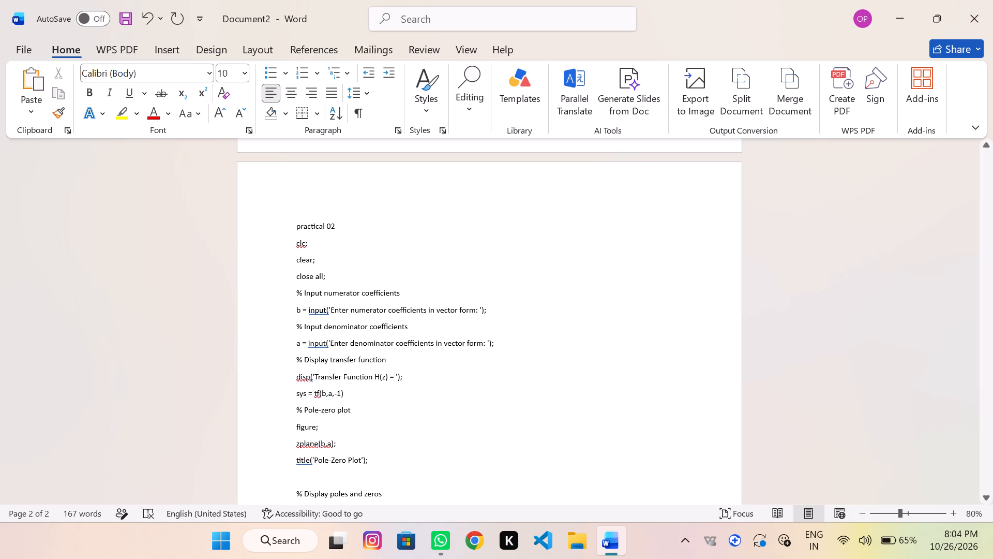
scroll(303, 414, "down", 2)
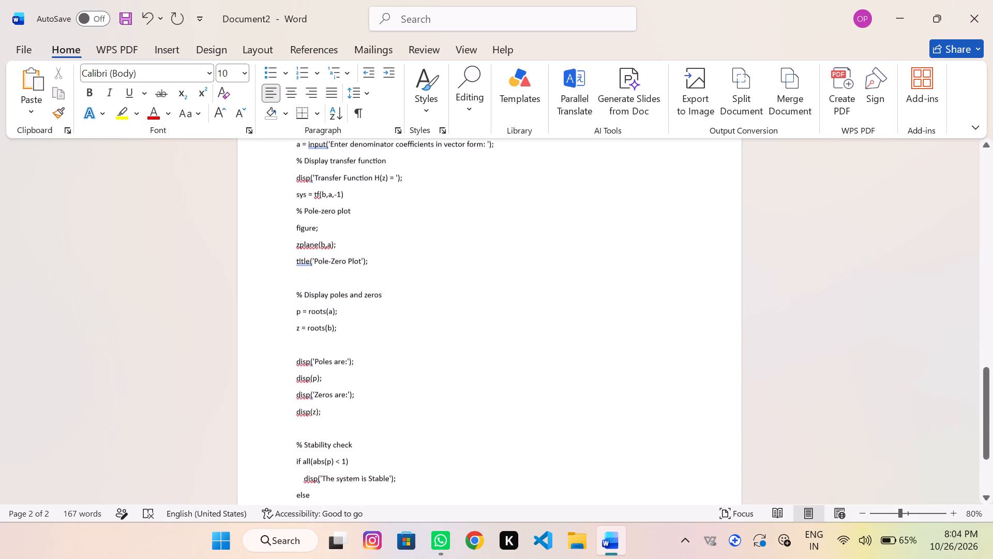
left_click(302, 290)
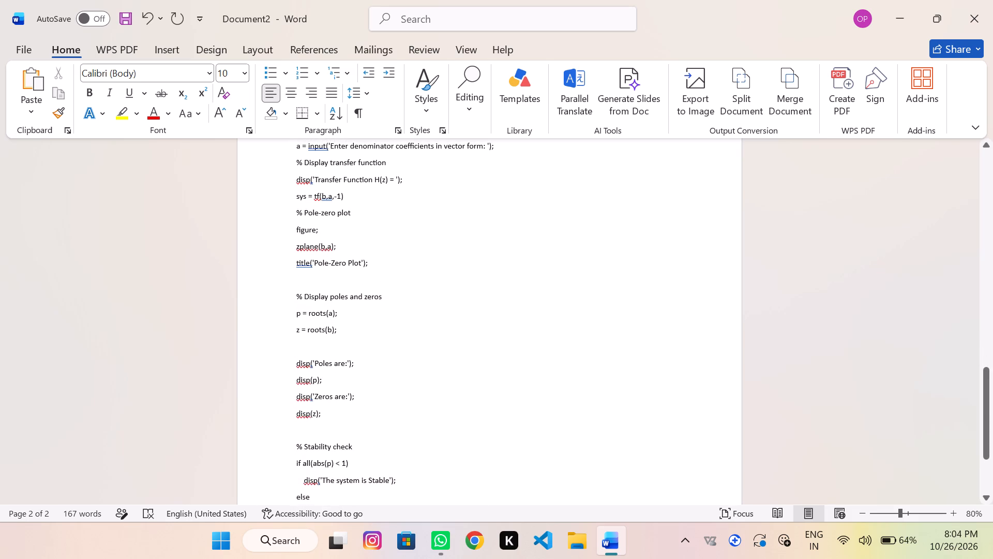
key("BackSpace")
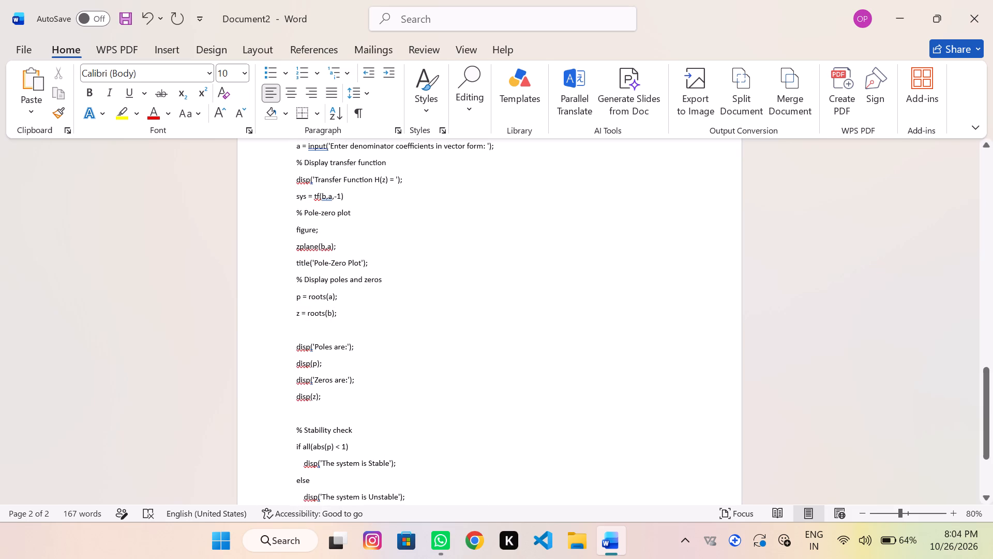
left_click(308, 327)
key("BackSpace")
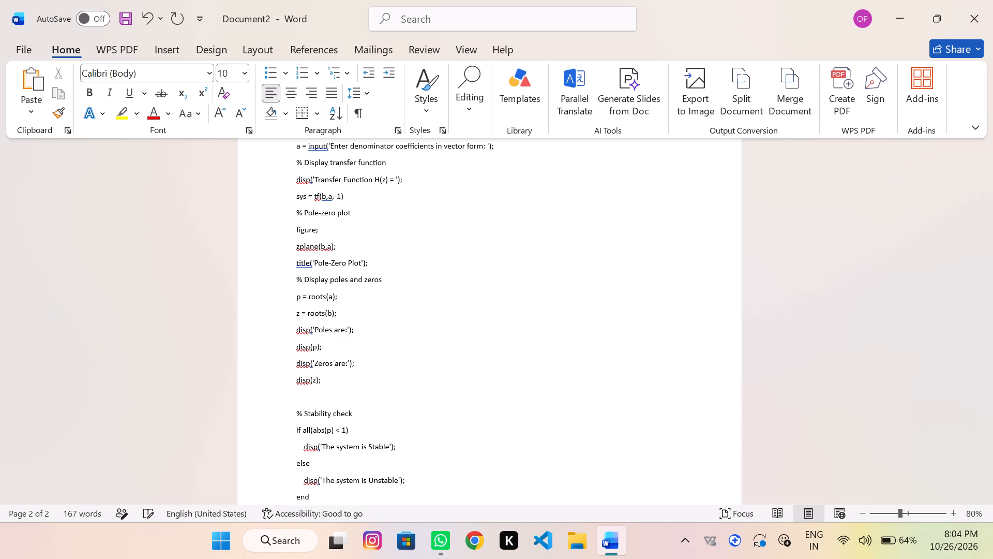
left_click(300, 401)
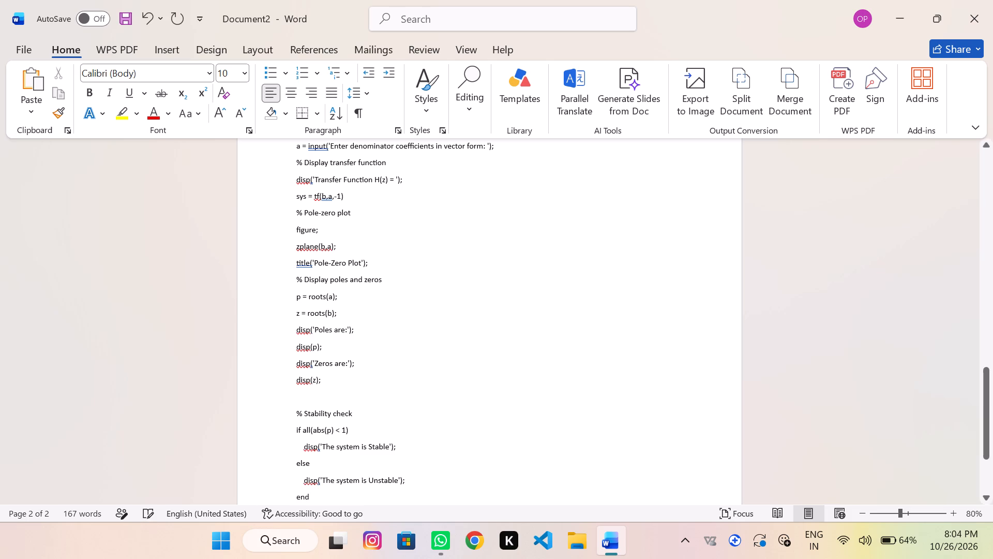
key("BackSpace")
Make the "Practical 01" heading at the start of the document bold.
scroll(302, 455, "right", 1)
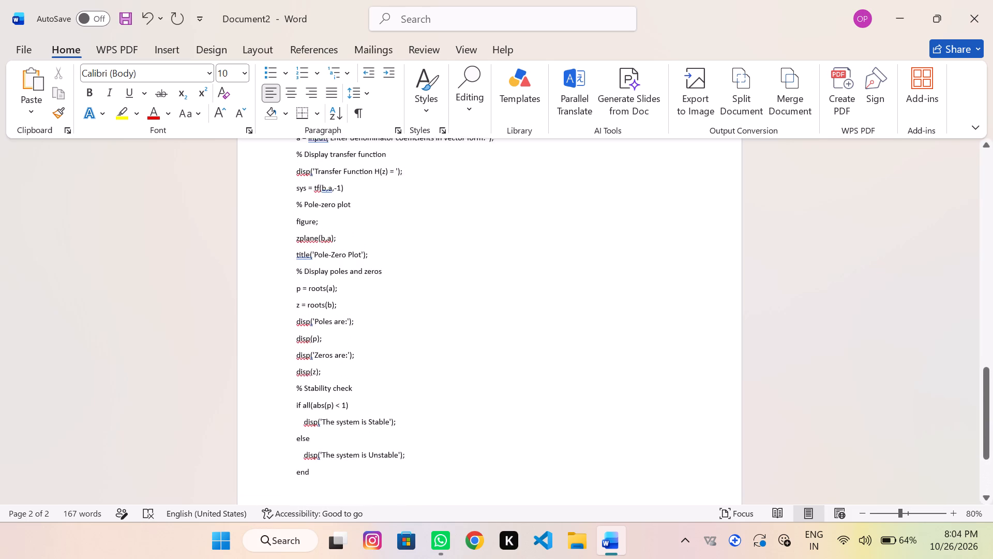
scroll(302, 455, "right", 1)
scroll(302, 455, "up", 2)
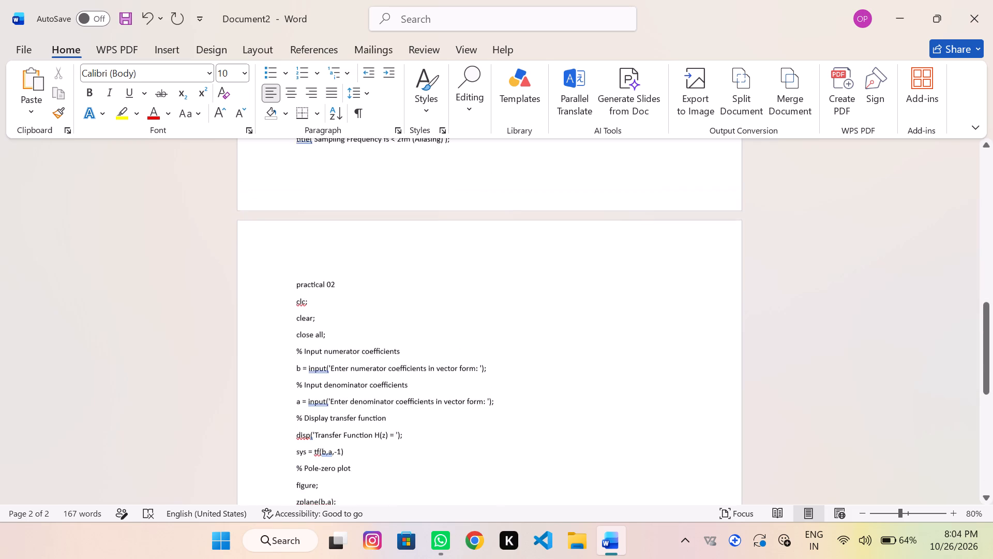
scroll(302, 455, "up", 2)
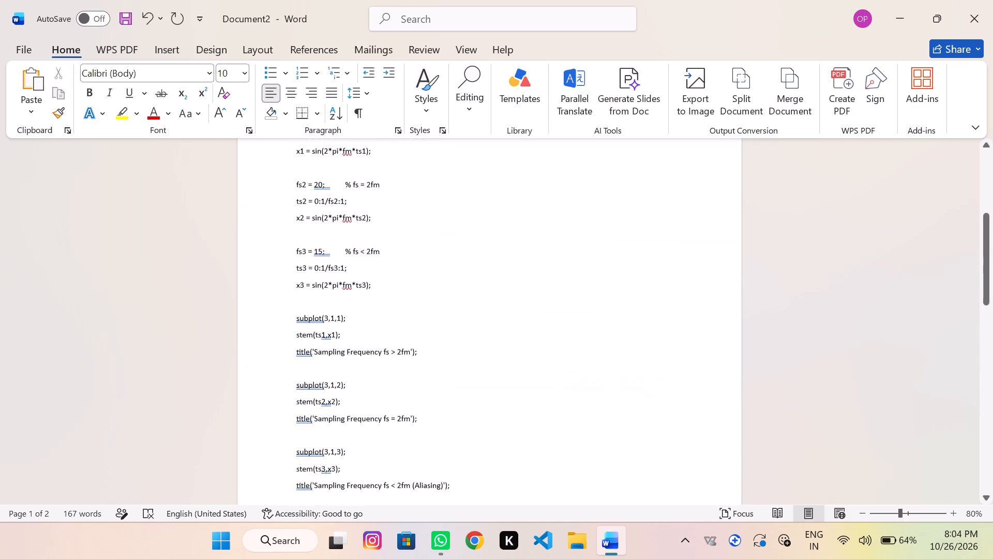
scroll(302, 455, "up", 2)
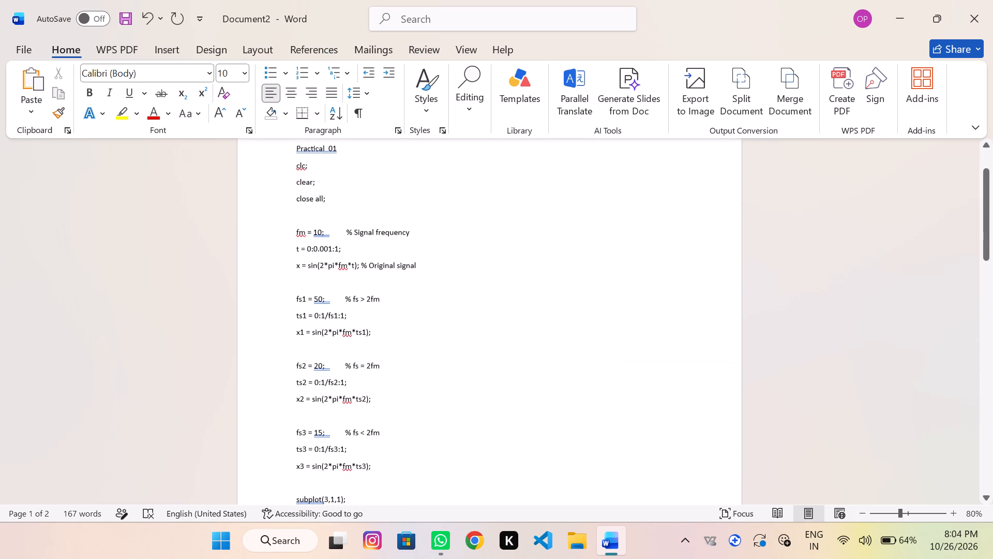
scroll(302, 455, "up", 2)
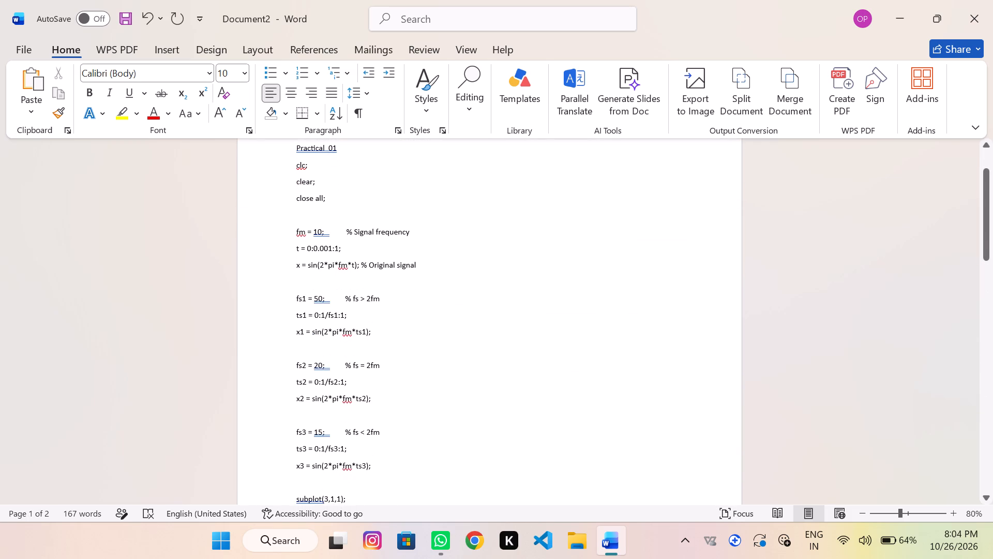
left_click_drag(293, 149, 355, 158)
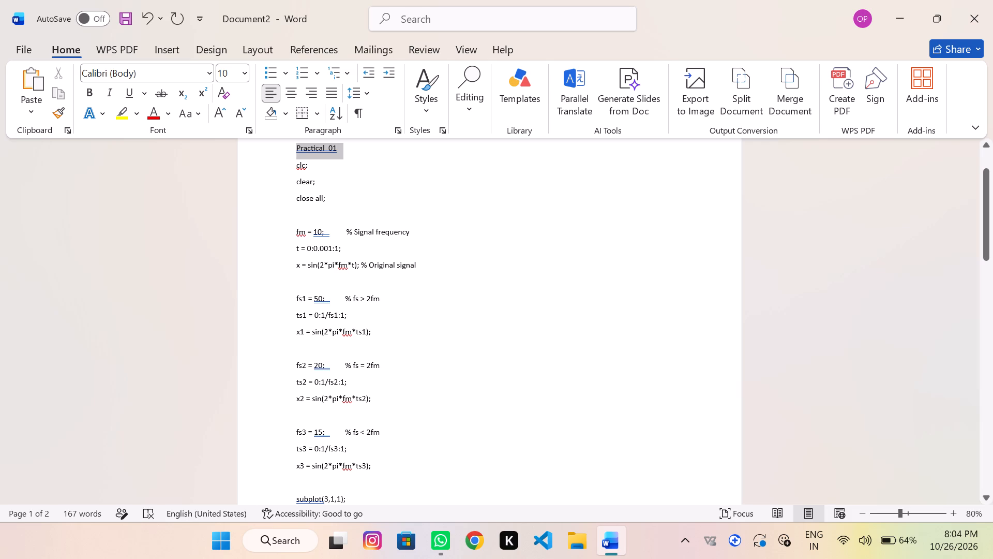
left_click_drag(355, 158, 355, 159)
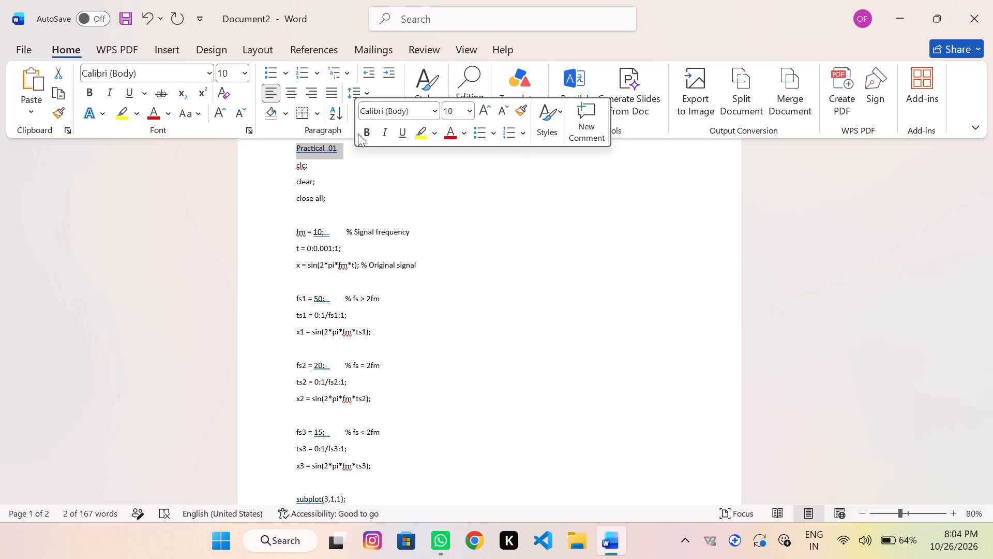
left_click(358, 134)
left_click(371, 178)
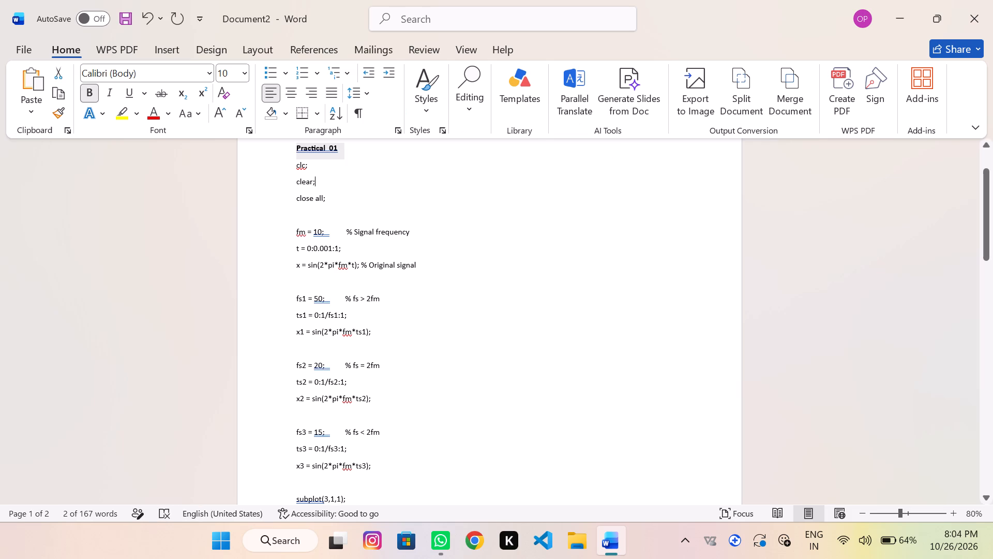
Review the spacing of the Practical 01 and practical 02 code down to the final end line.
scroll(364, 231, "down", 1)
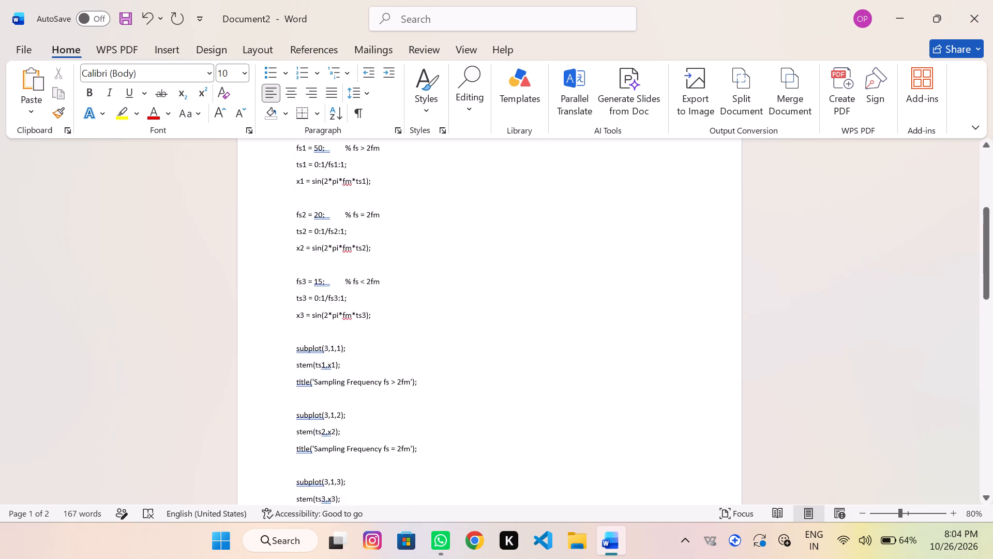
scroll(364, 231, "down", 5)
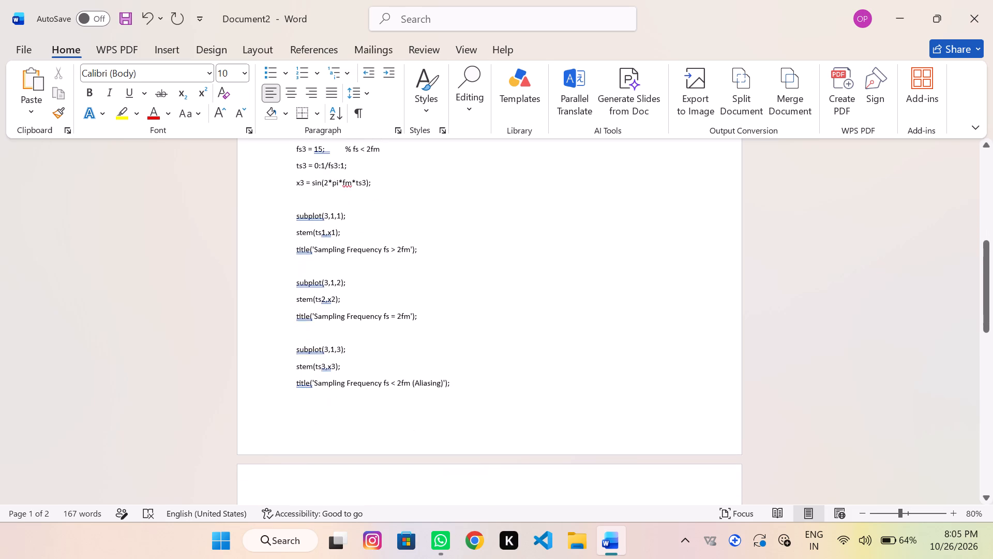
scroll(364, 231, "down", 2)
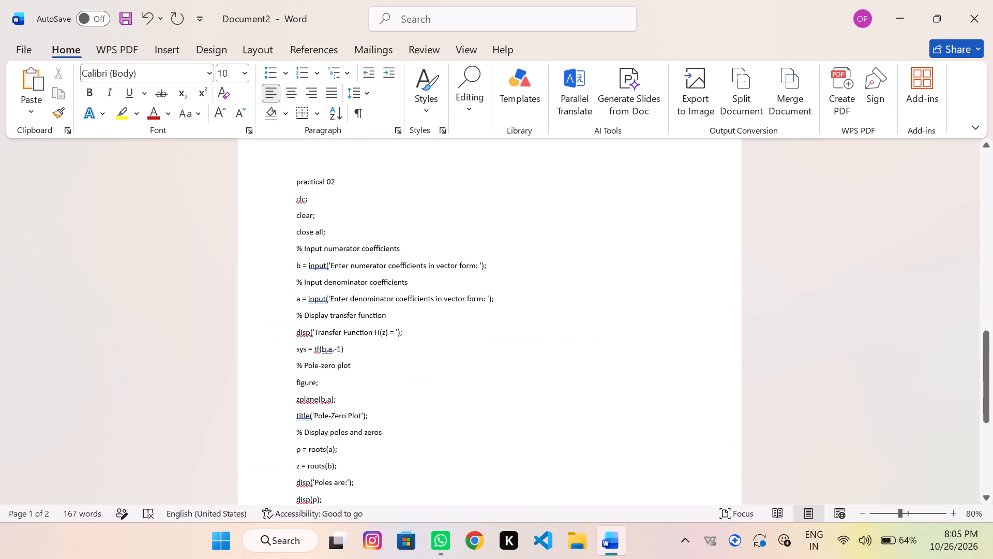
scroll(364, 231, "down", 2)
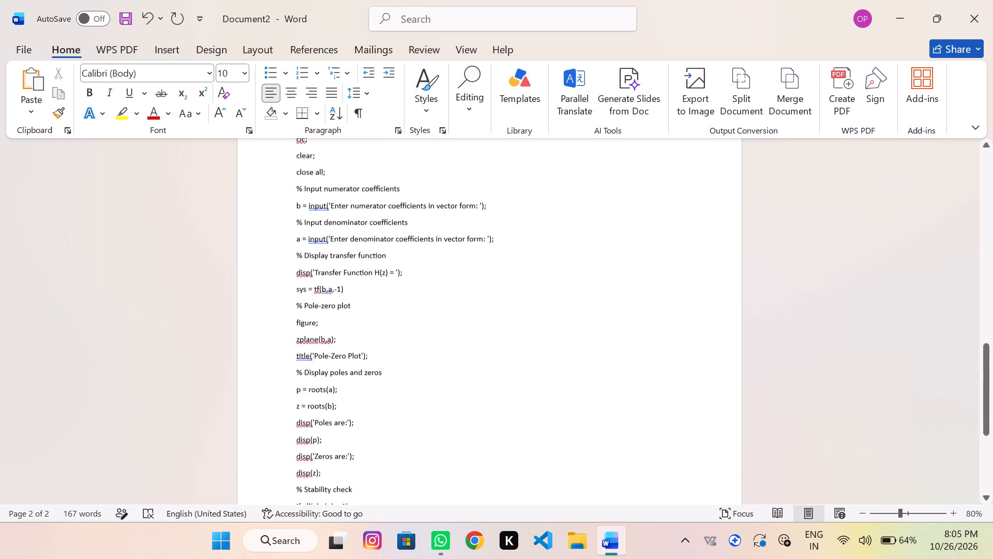
scroll(364, 231, "down", 1)
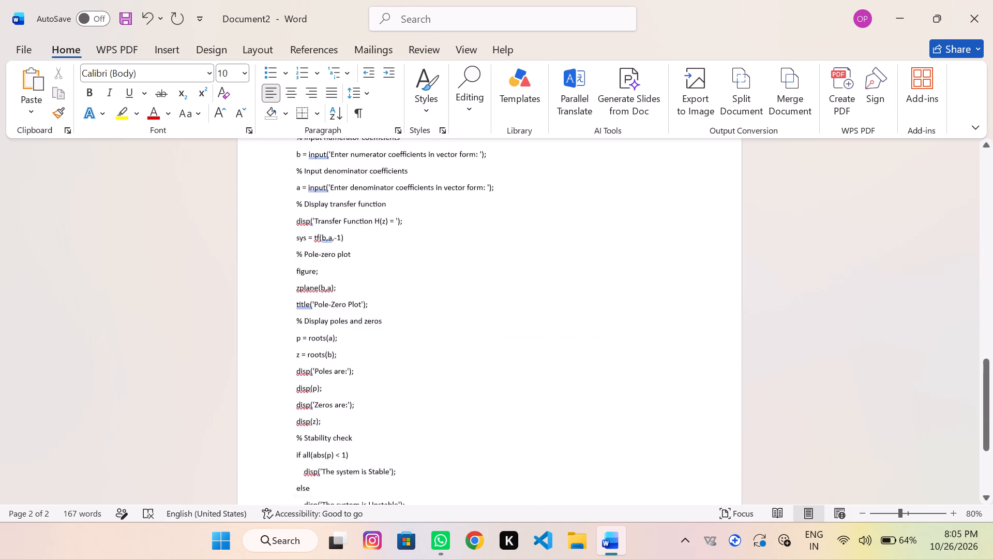
scroll(364, 231, "down", 3)
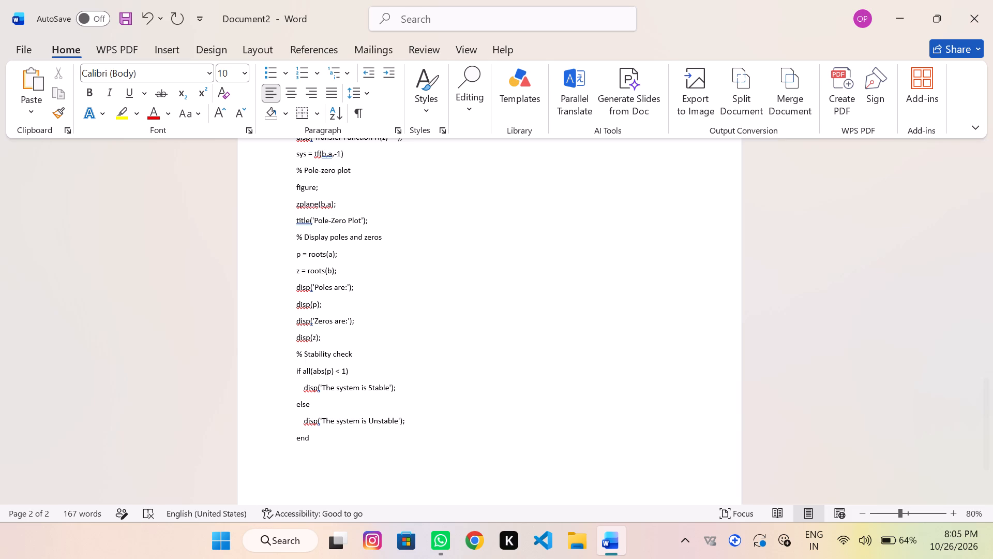
Insert a blank line before the "% Input numerator coefficients" and "% Input denominator coefficients" comments in the practical 02 code.
scroll(418, 477, "up", 3)
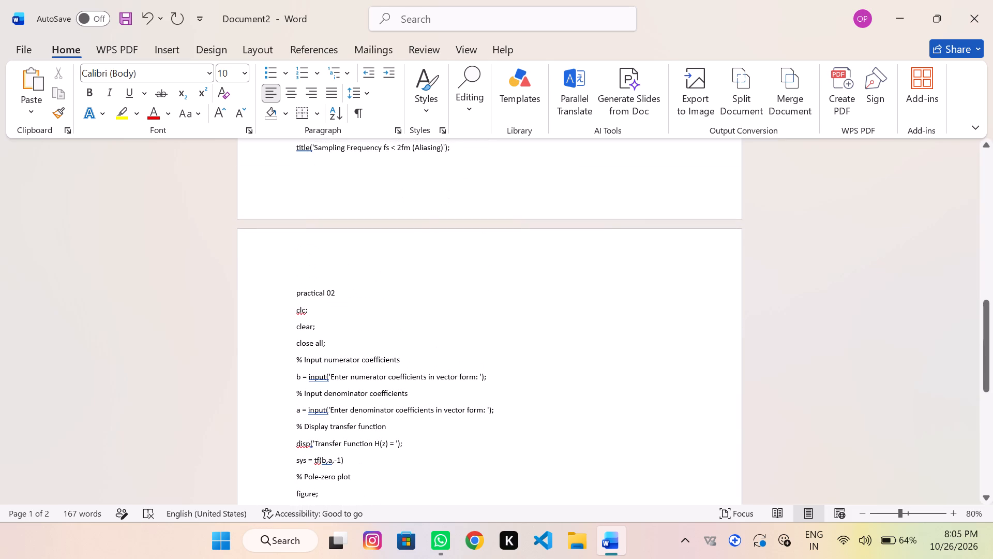
scroll(418, 477, "up", 1)
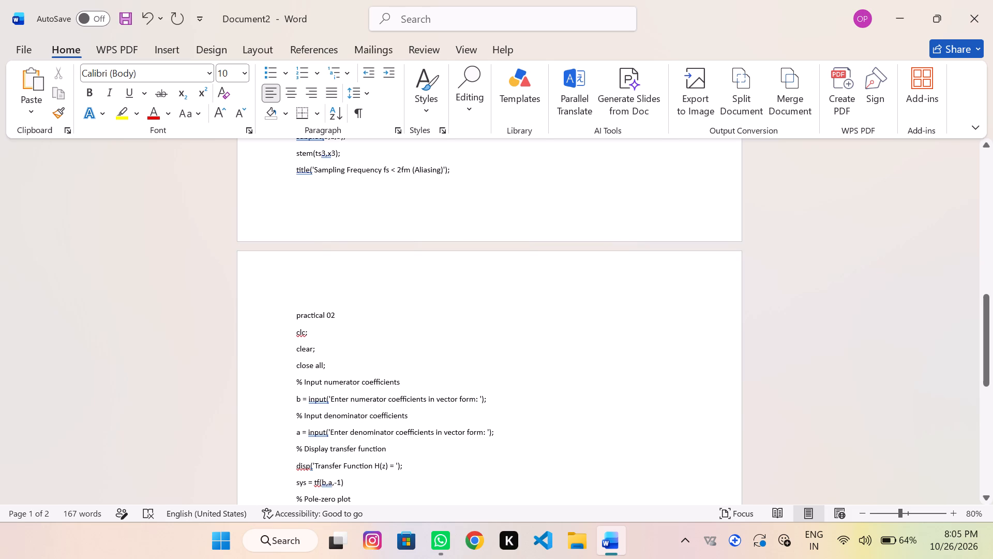
left_click(342, 362)
key("Return")
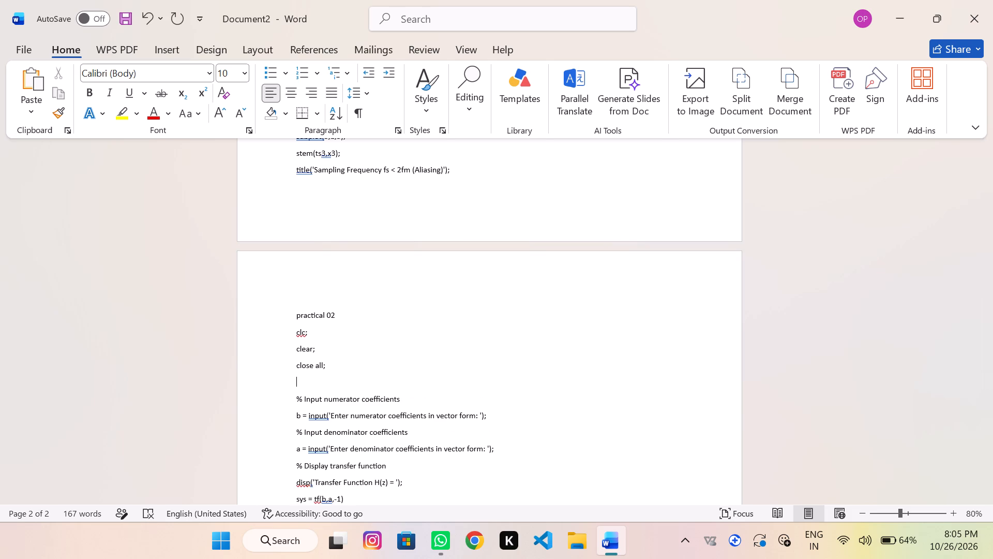
scroll(342, 362, "down", 2)
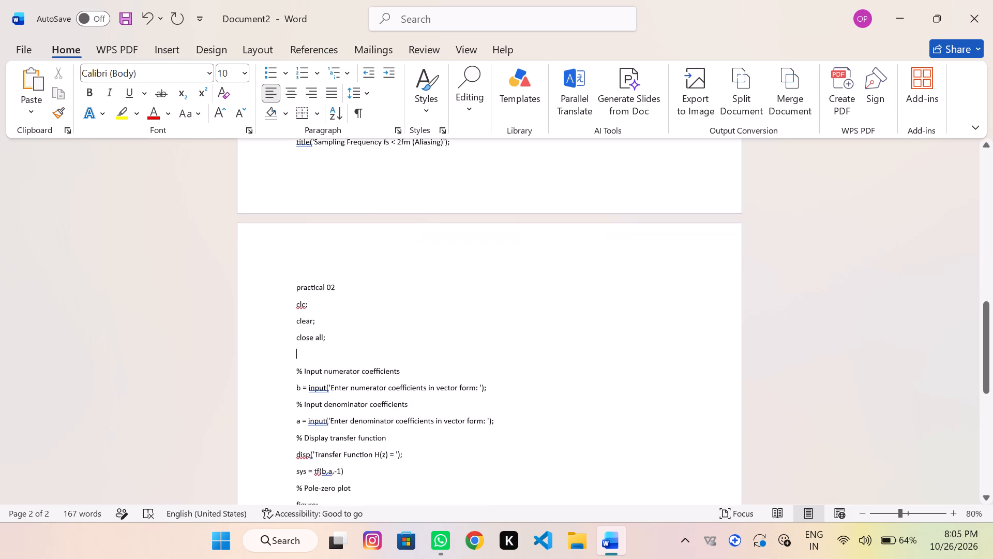
scroll(342, 362, "down", 1)
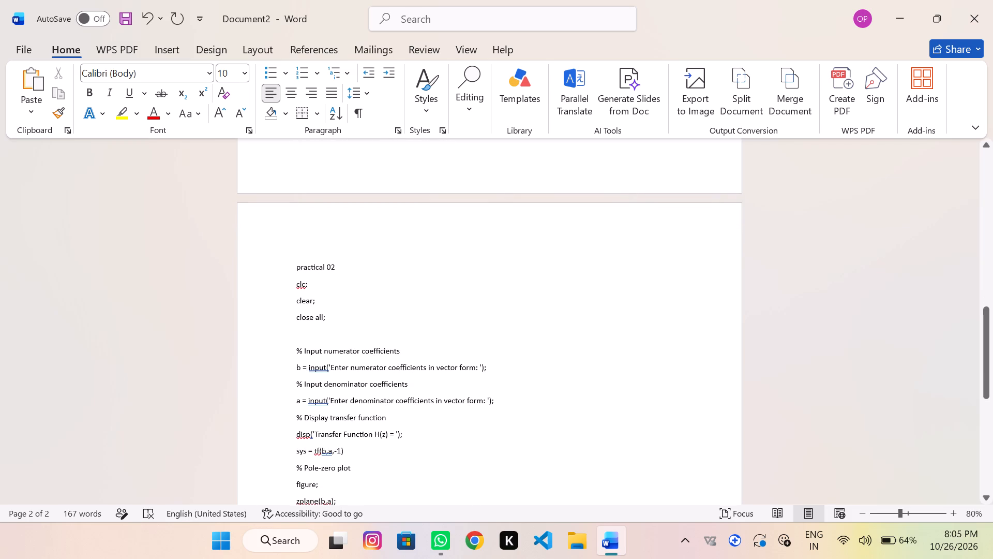
left_click(491, 365)
key("Return")
Insert a blank line before the "% Display transfer function" and "% Pole-zero plot" comments in the practical 02 code.
scroll(497, 370, "down", 1)
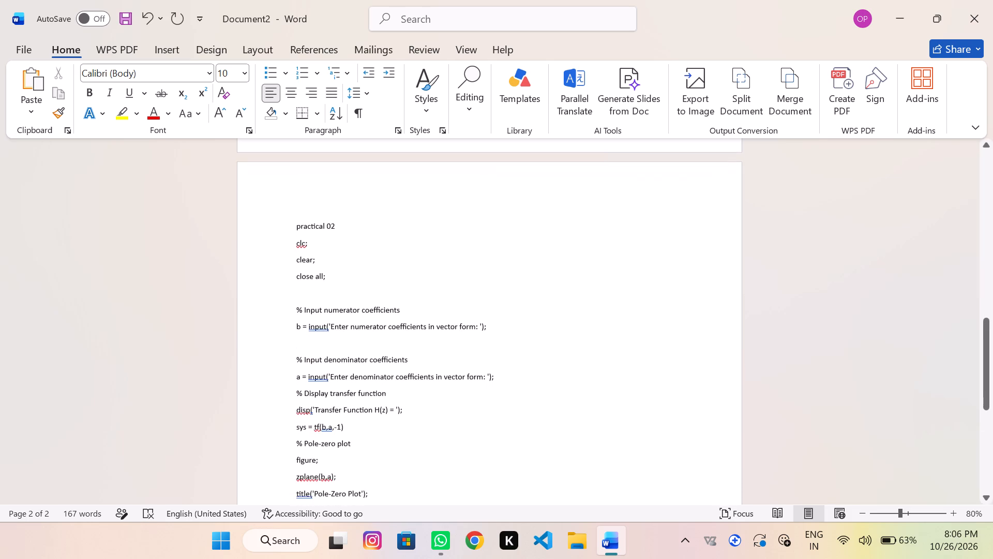
scroll(497, 370, "down", 1)
left_click(511, 371)
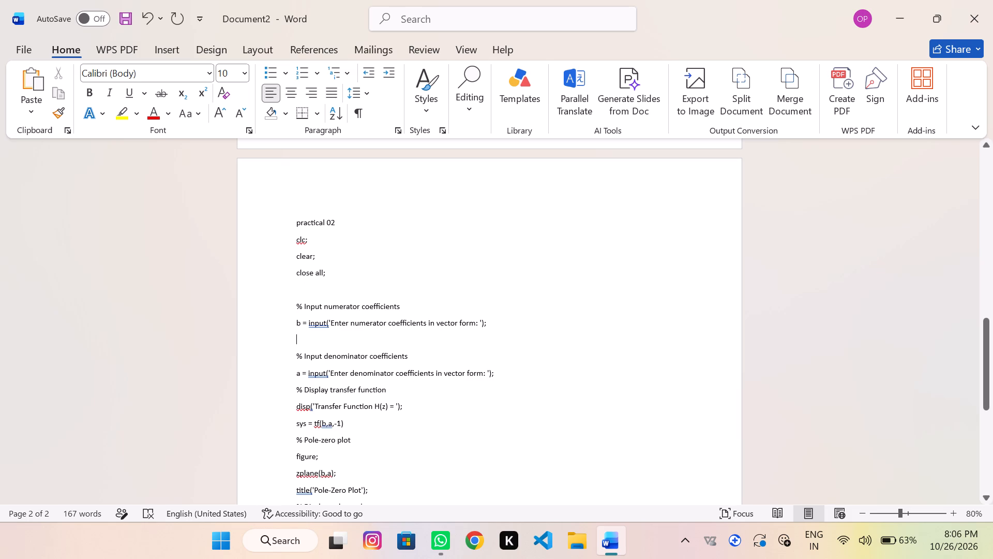
key("Return")
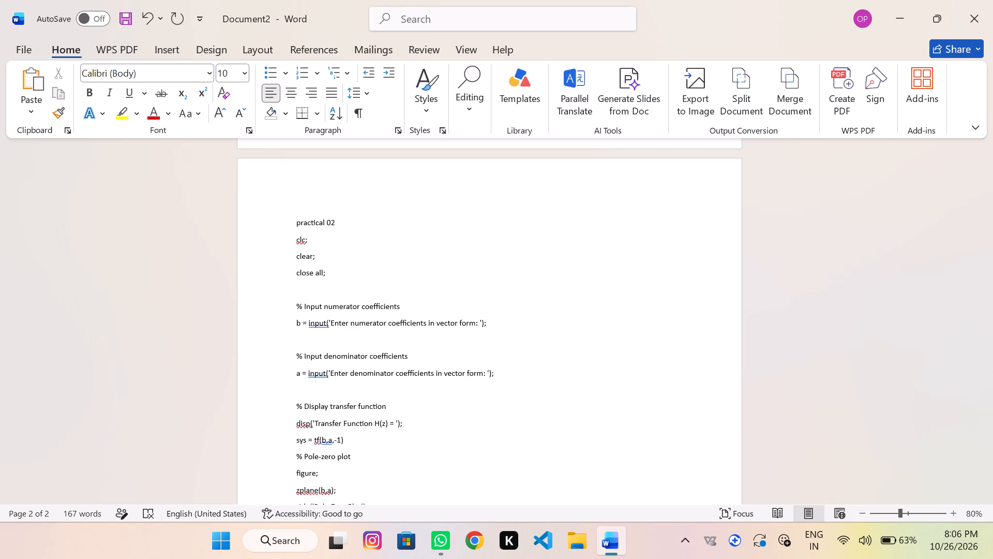
scroll(511, 371, "down", 1)
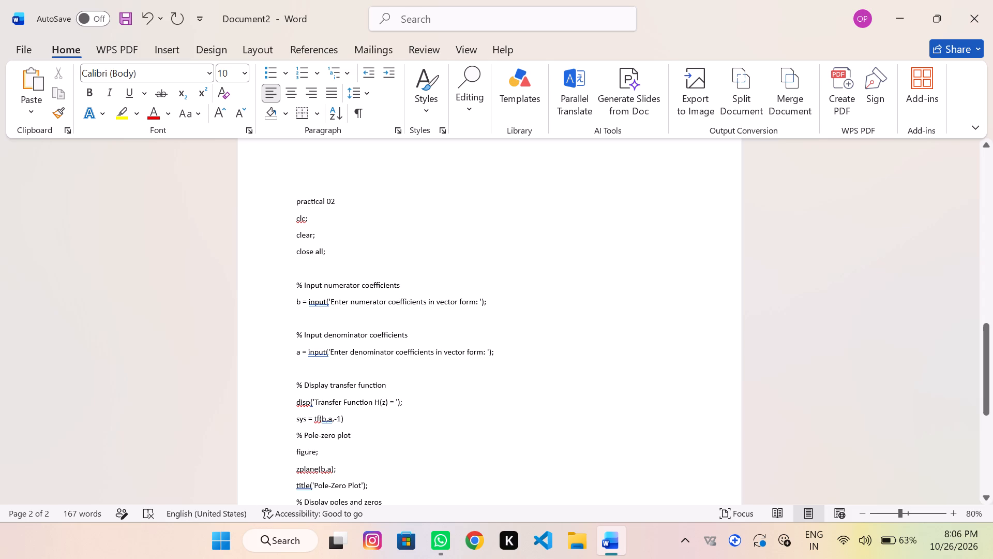
left_click(401, 404)
key("Right")
left_click(354, 416)
key("Return")
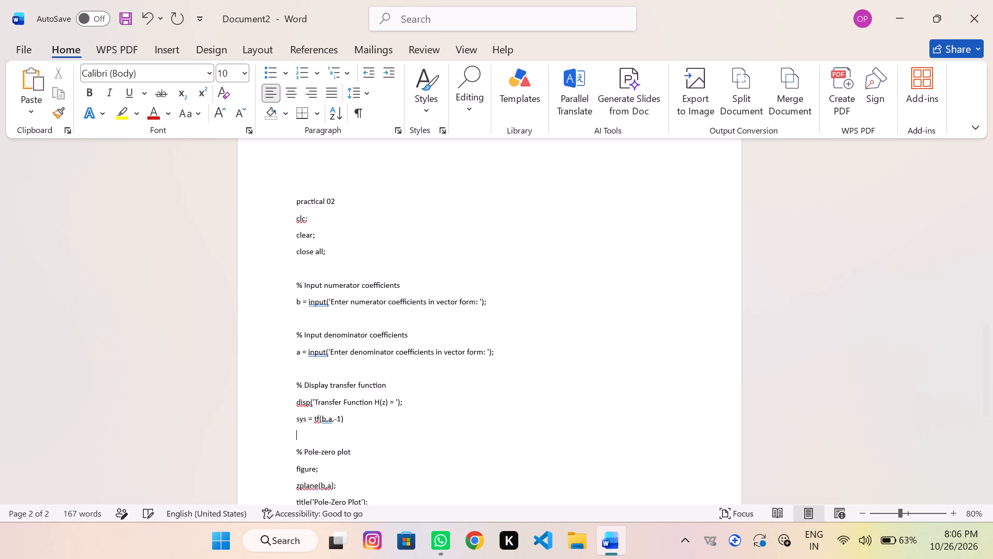
Insert a blank line before "% Display poles and zeros", disp('Poles are:'); and "% Stability check" in the practical 02 code.
scroll(354, 416, "down", 2)
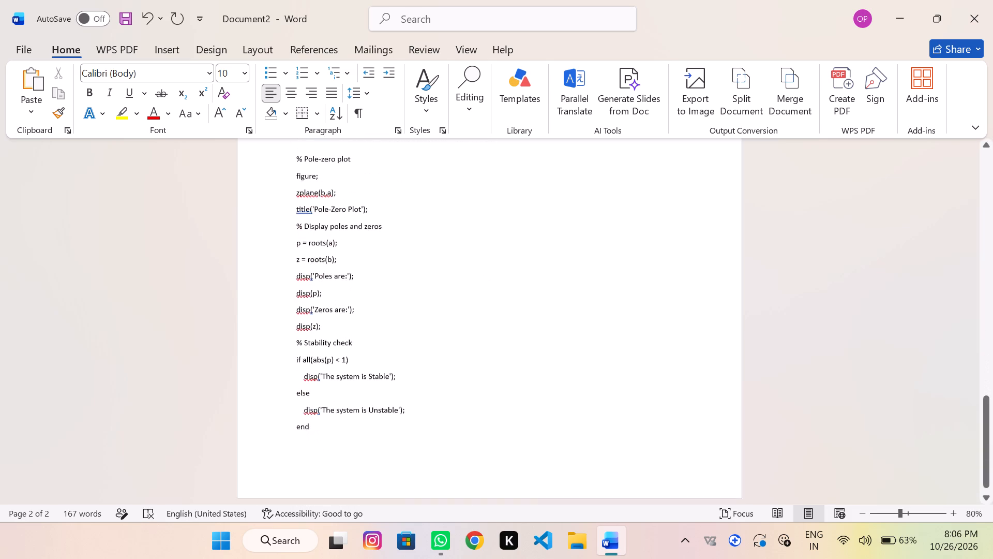
scroll(354, 416, "down", 2)
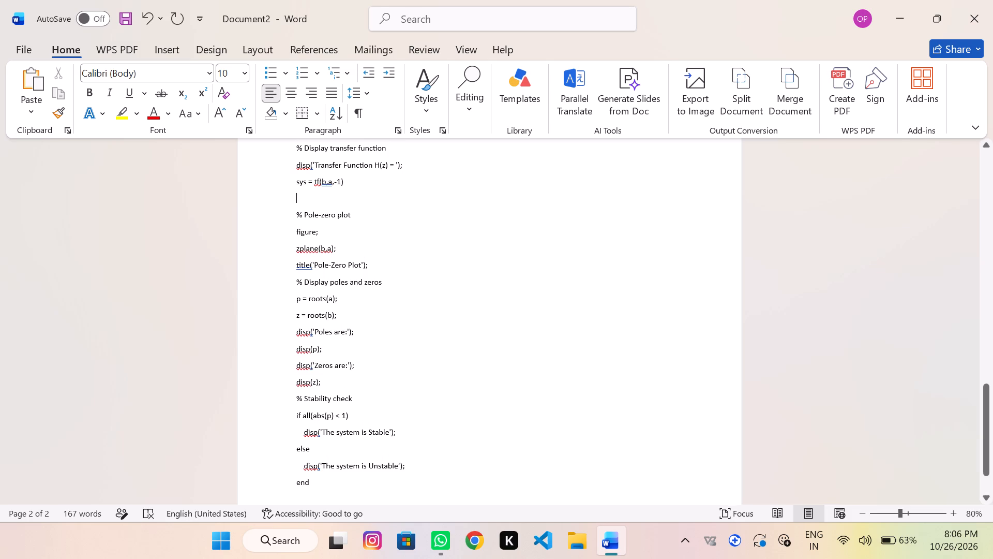
left_click(383, 264)
key("Return")
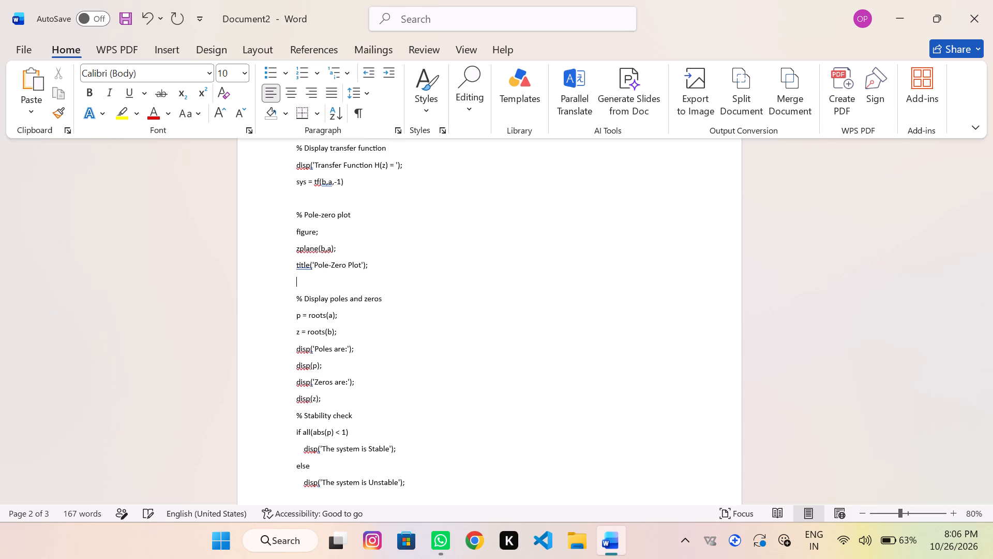
left_click(352, 331)
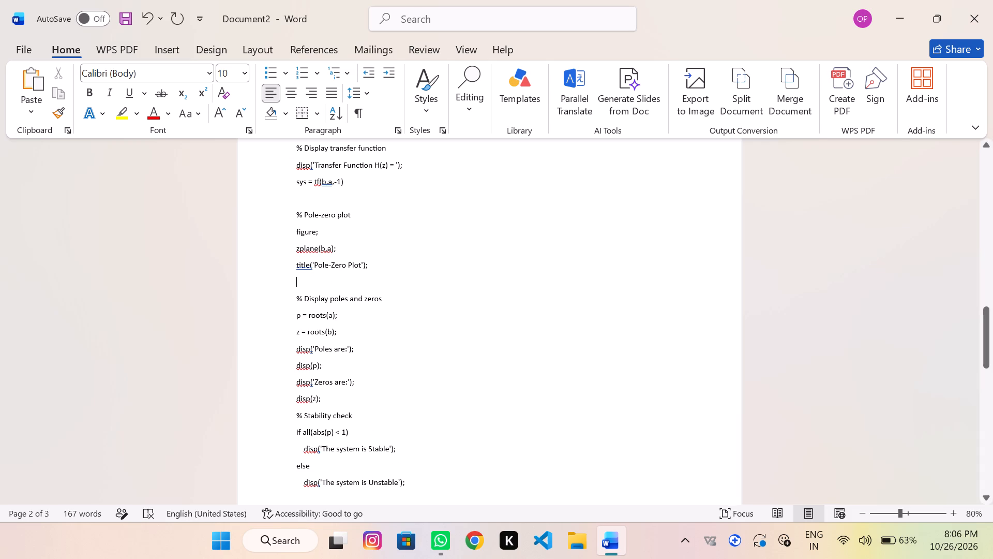
key("Return")
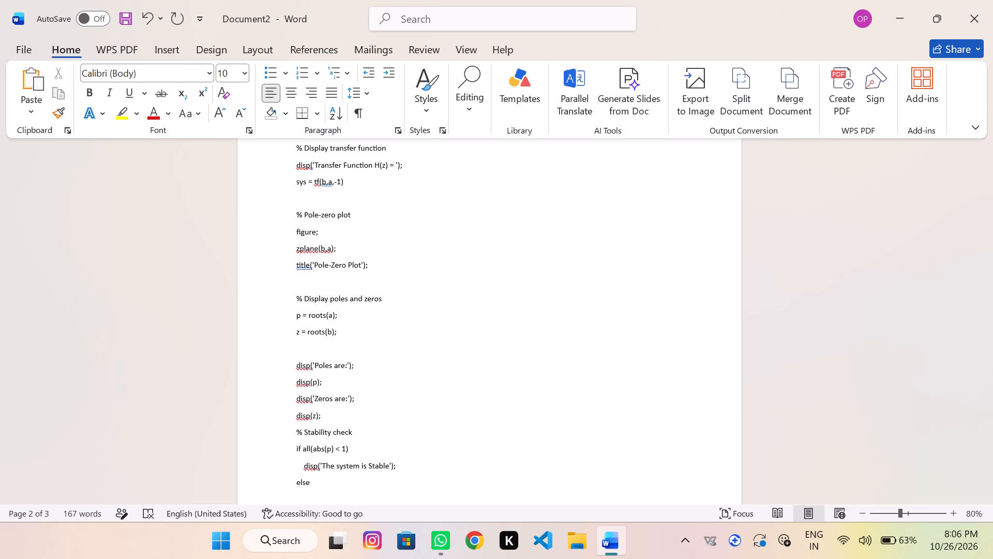
left_click(331, 420)
key("Return")
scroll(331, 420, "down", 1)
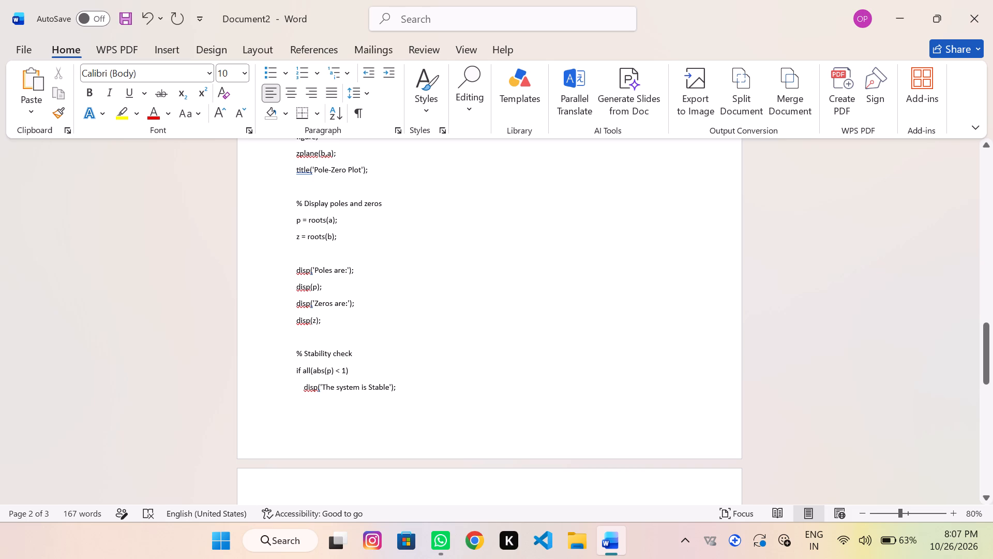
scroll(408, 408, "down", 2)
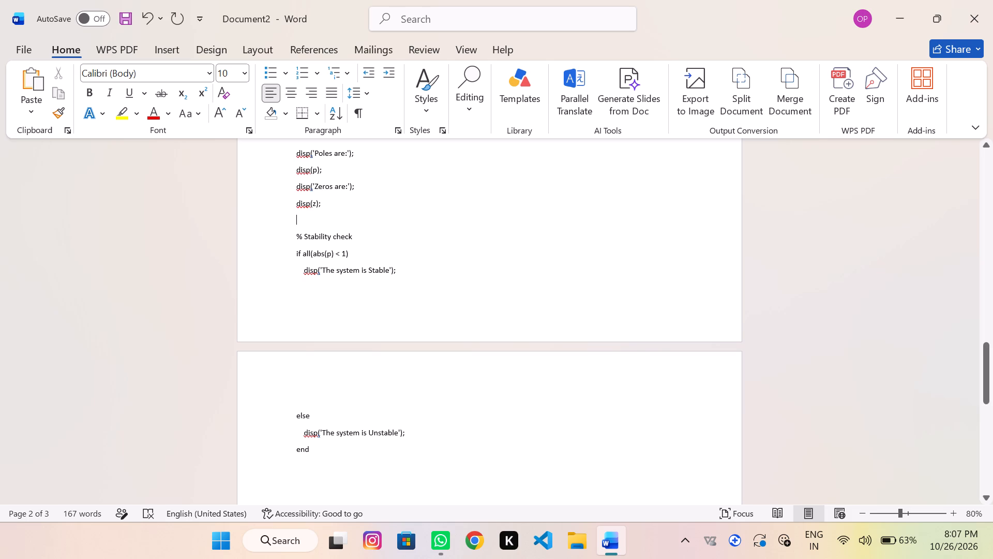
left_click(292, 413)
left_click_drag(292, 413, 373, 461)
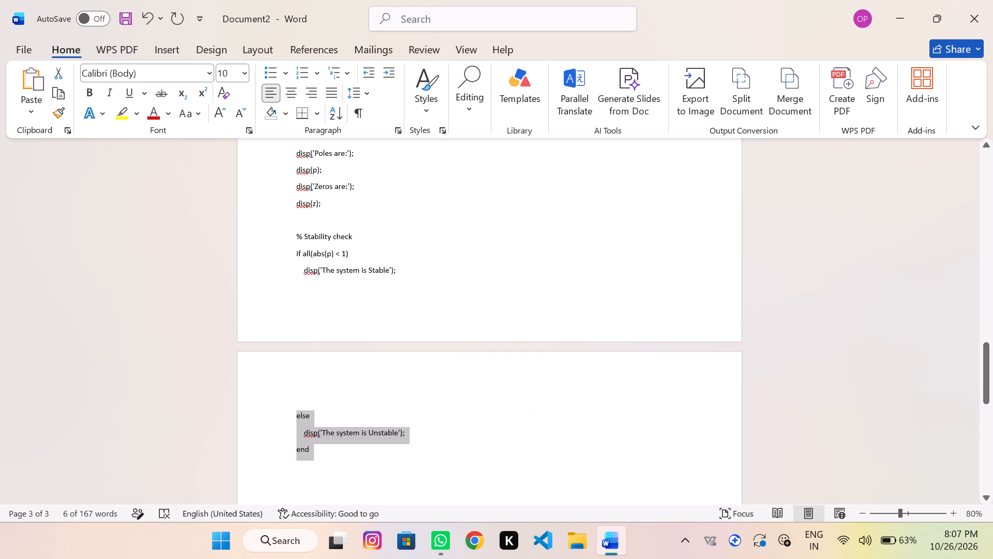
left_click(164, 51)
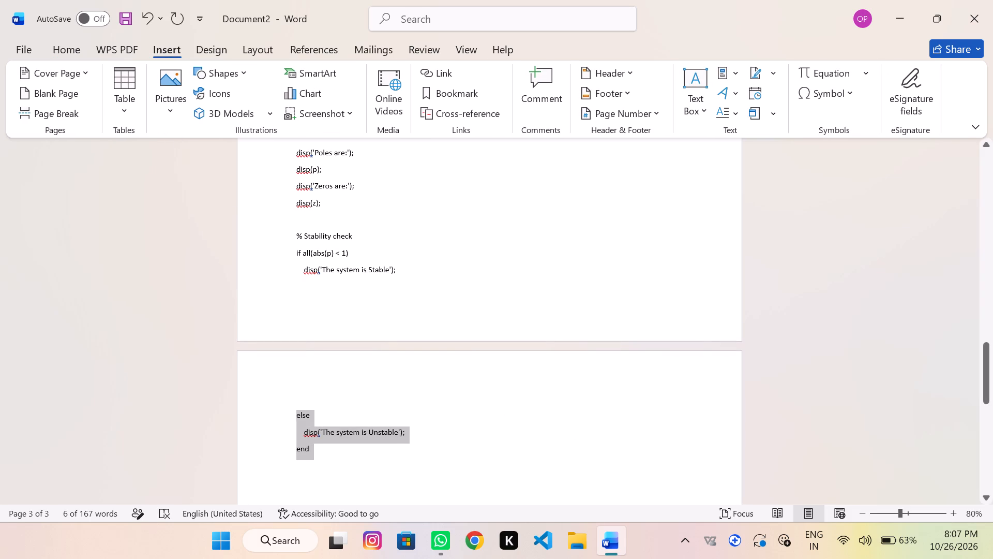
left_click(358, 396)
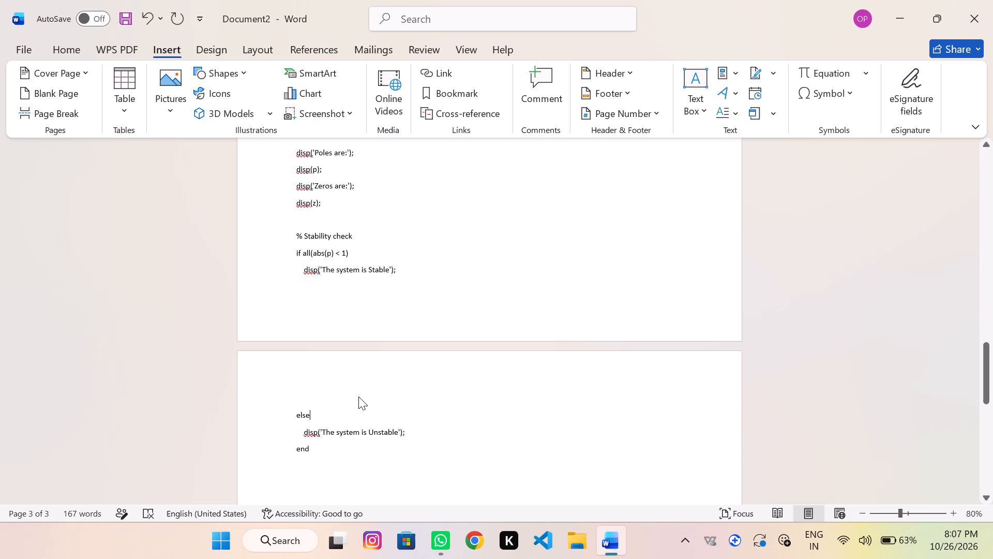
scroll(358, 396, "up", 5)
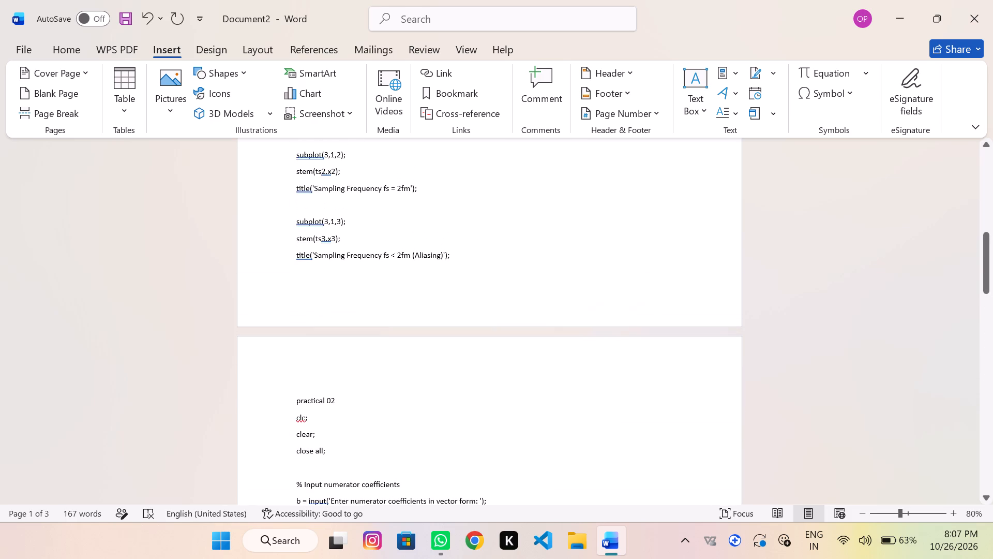
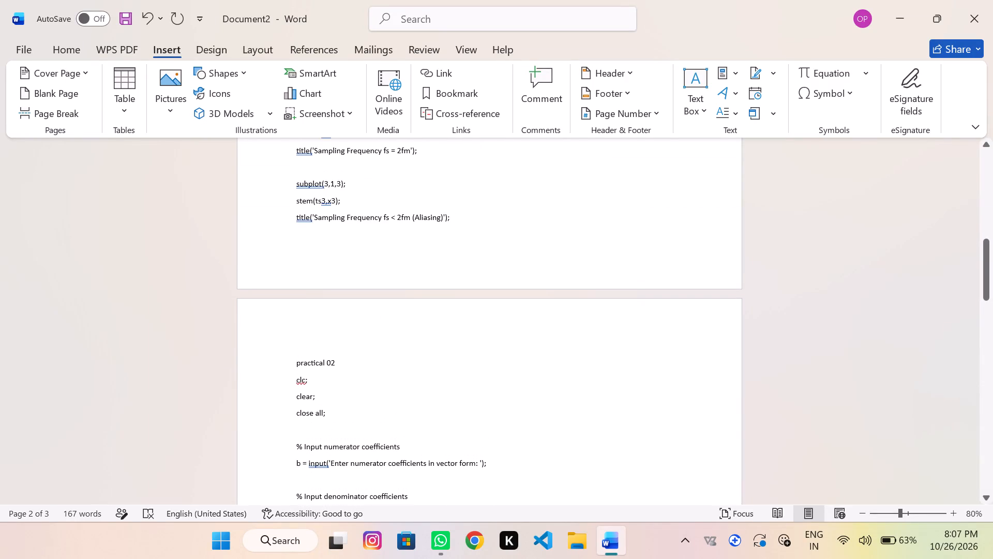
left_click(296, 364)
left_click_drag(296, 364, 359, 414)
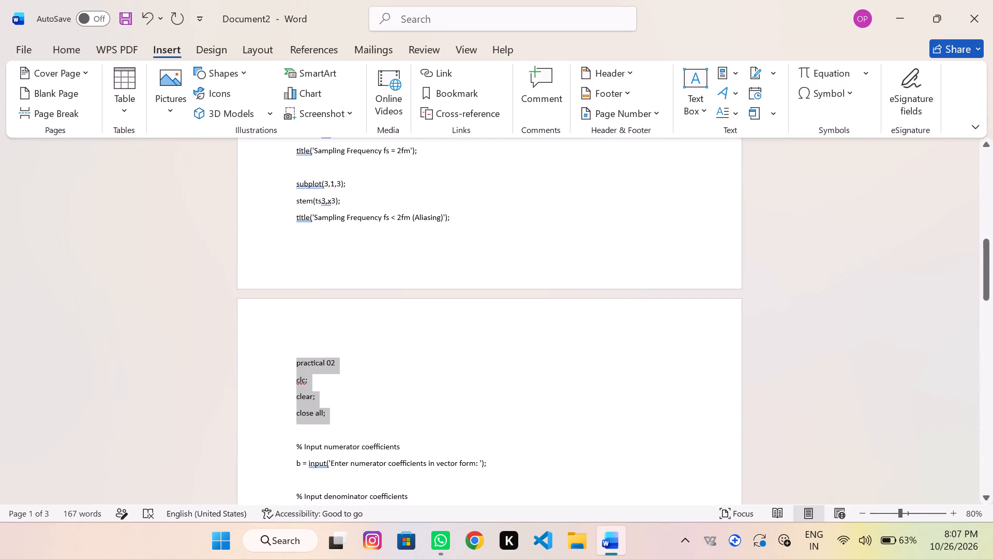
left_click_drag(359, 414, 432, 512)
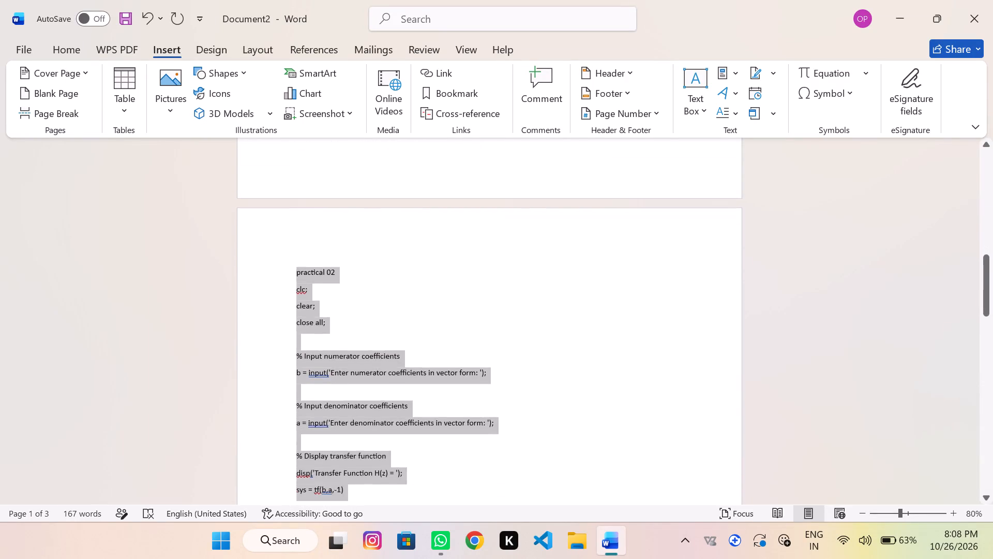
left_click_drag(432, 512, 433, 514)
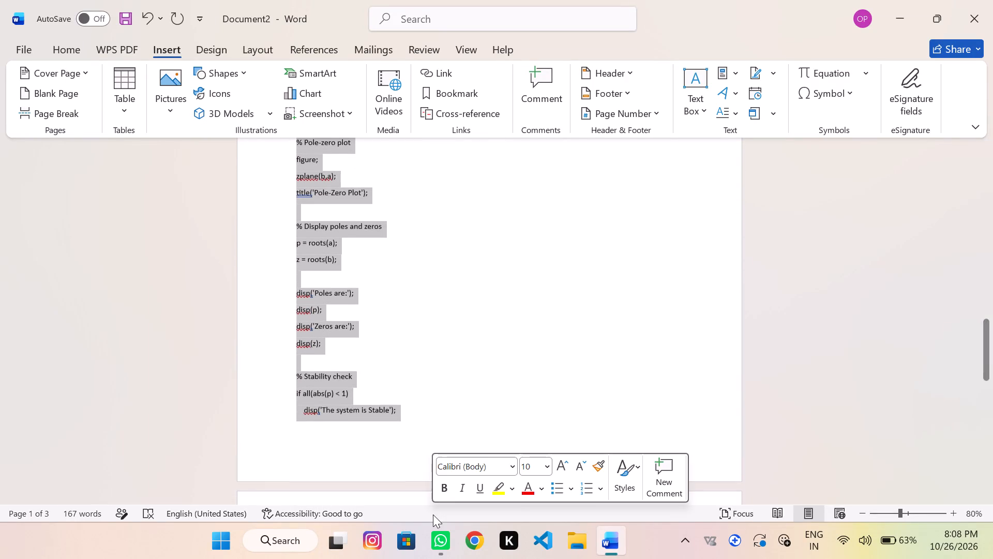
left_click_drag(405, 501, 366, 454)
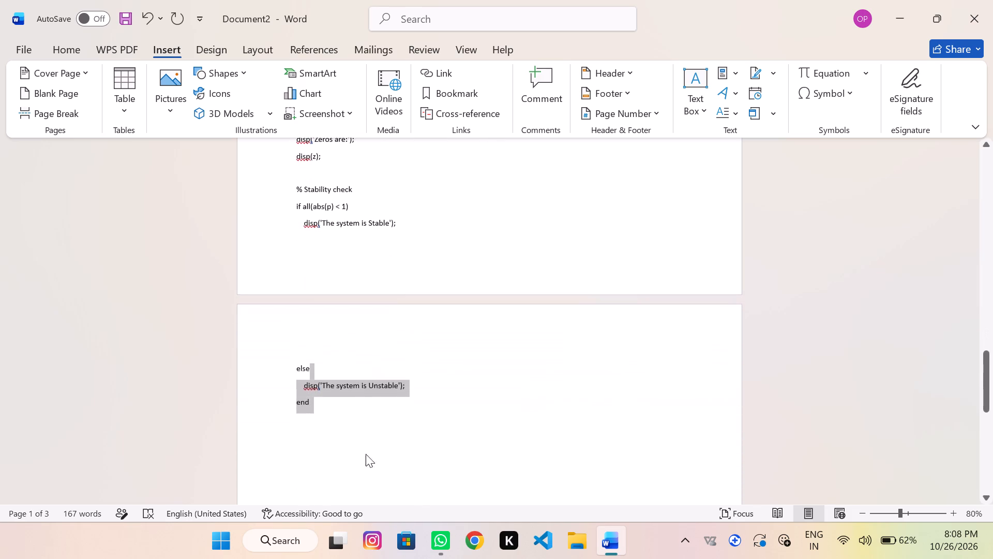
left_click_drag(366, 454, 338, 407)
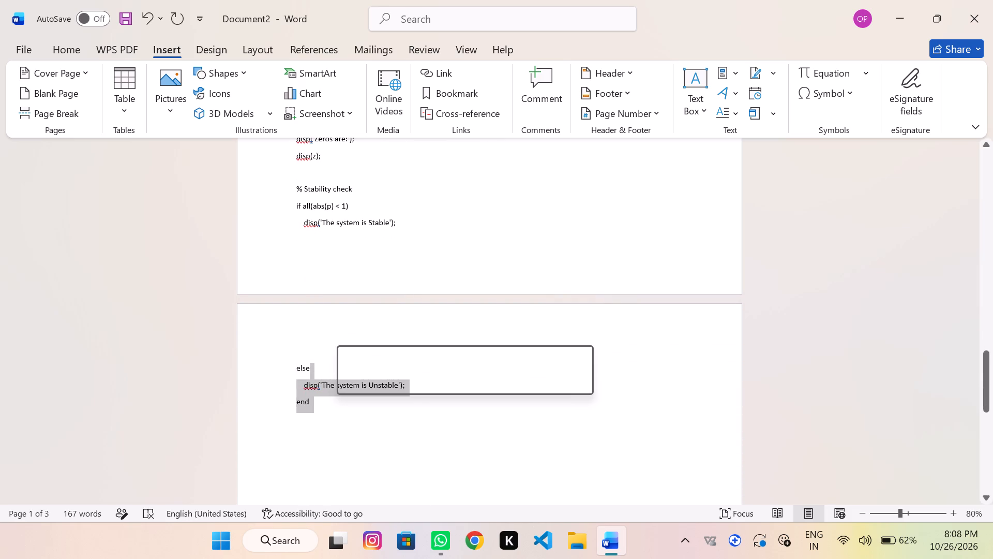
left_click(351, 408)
Lay out the whole practical 02 section, from its heading to the final end line, in two columns.
left_click_drag(312, 402, 277, 226)
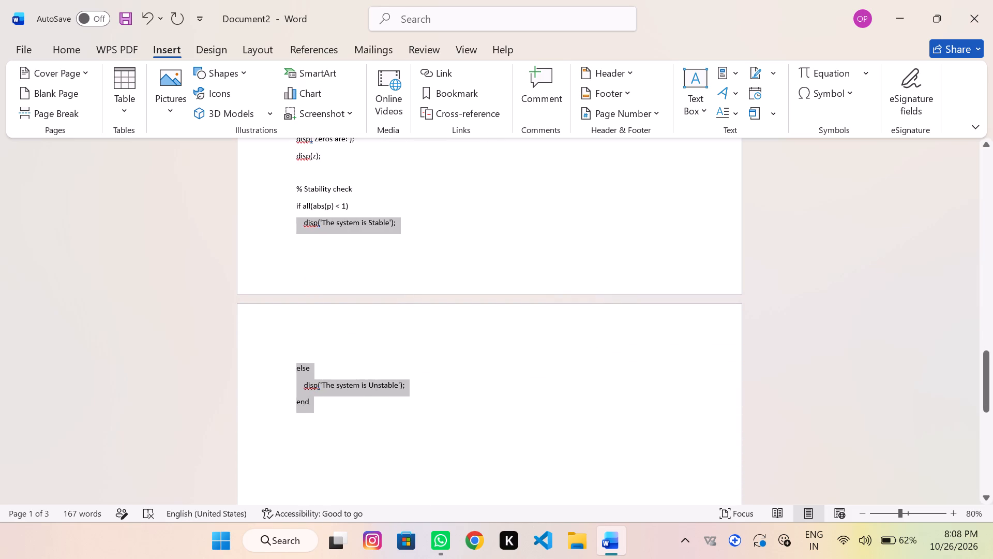
left_click_drag(277, 226, 231, 127)
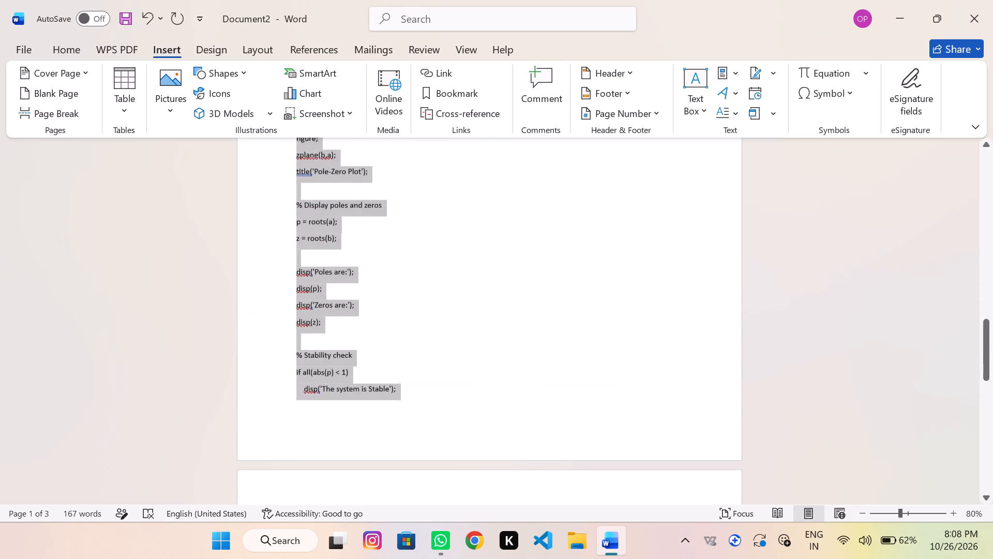
left_click_drag(231, 127, 242, 137)
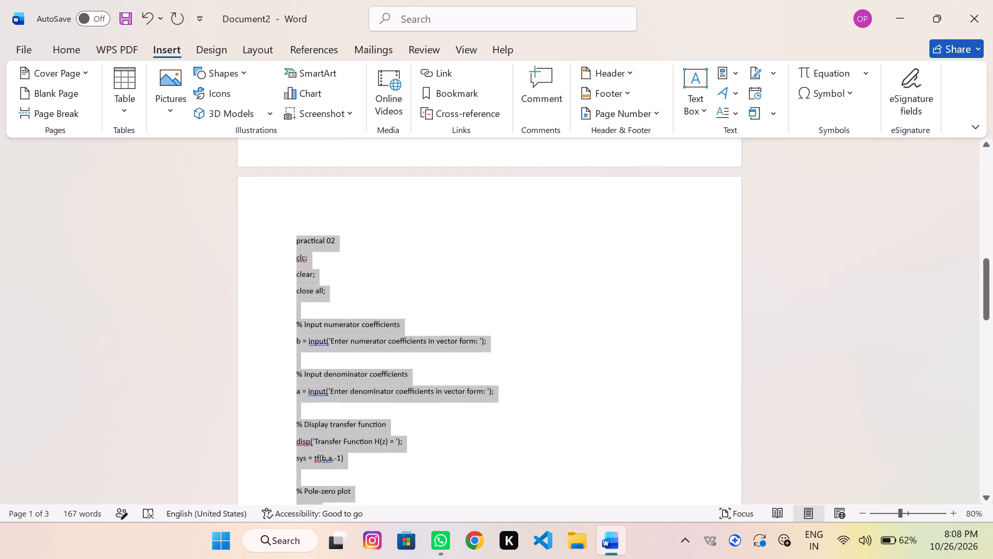
left_click_drag(242, 137, 273, 262)
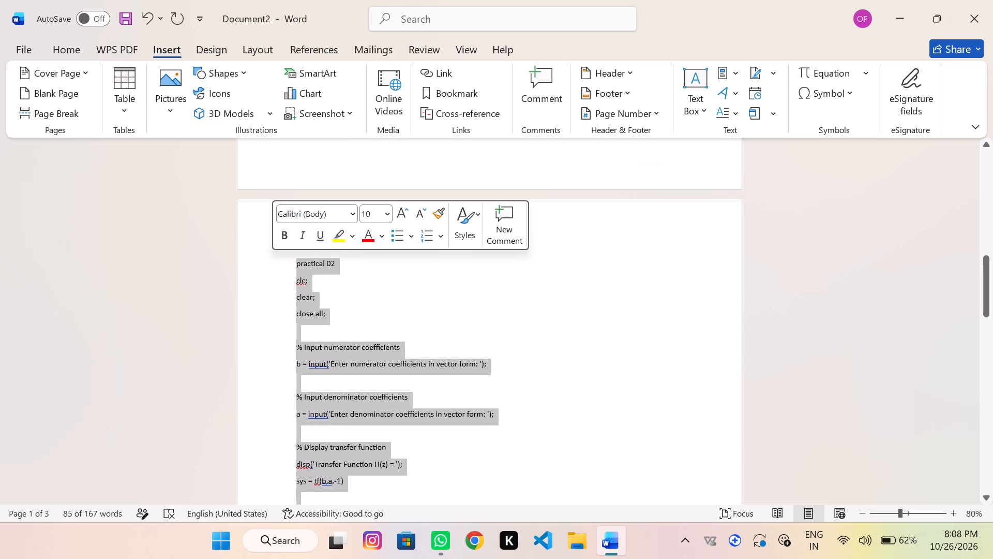
scroll(273, 262, "up", 2)
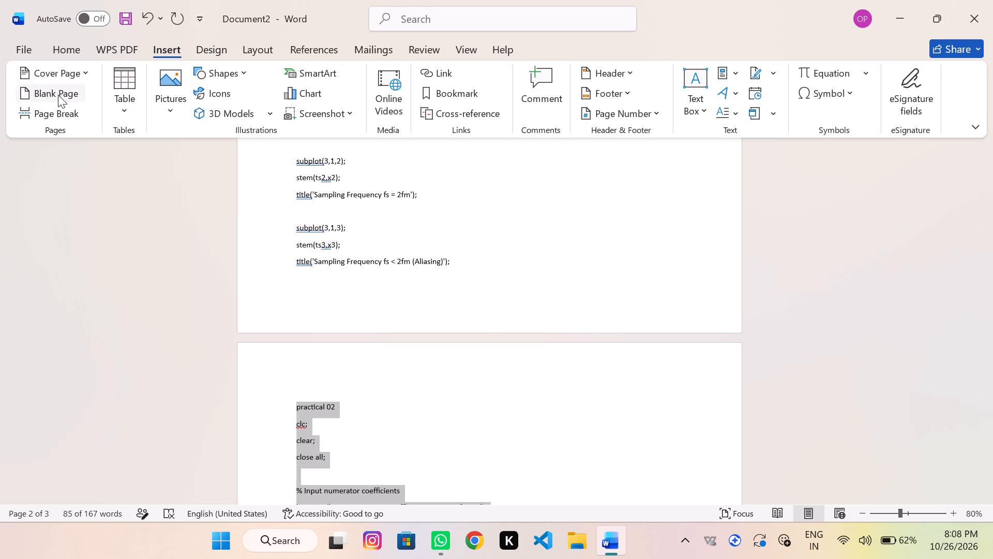
left_click(77, 71)
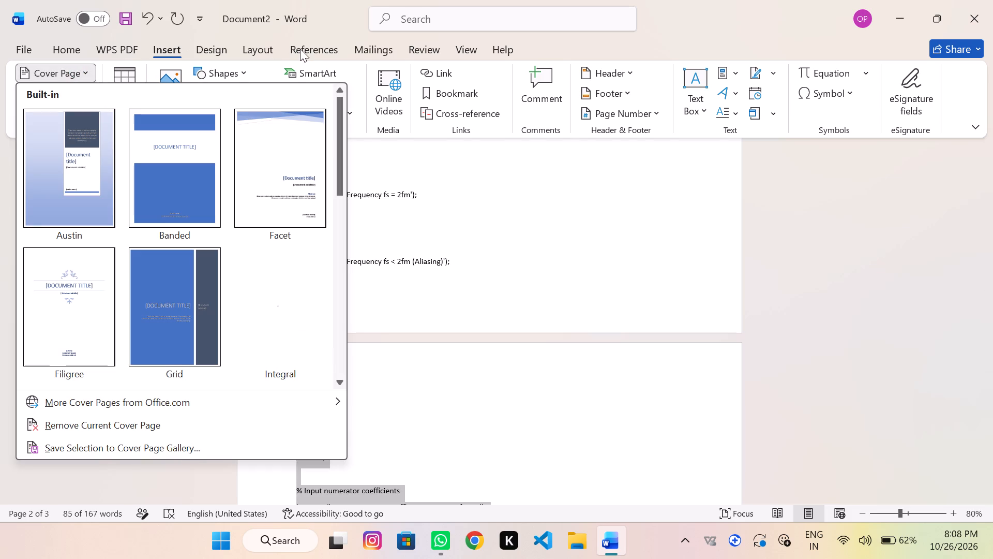
left_click(205, 45)
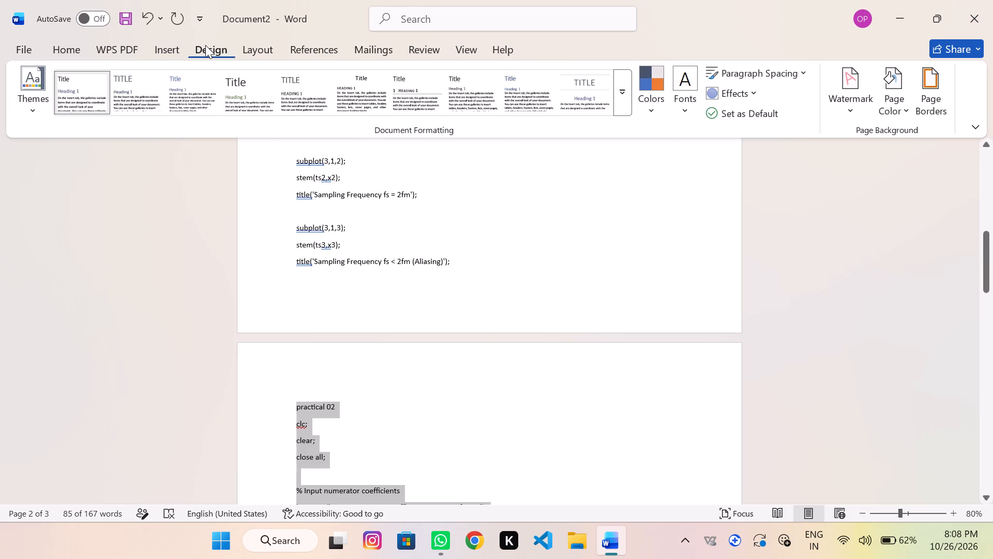
left_click(250, 47)
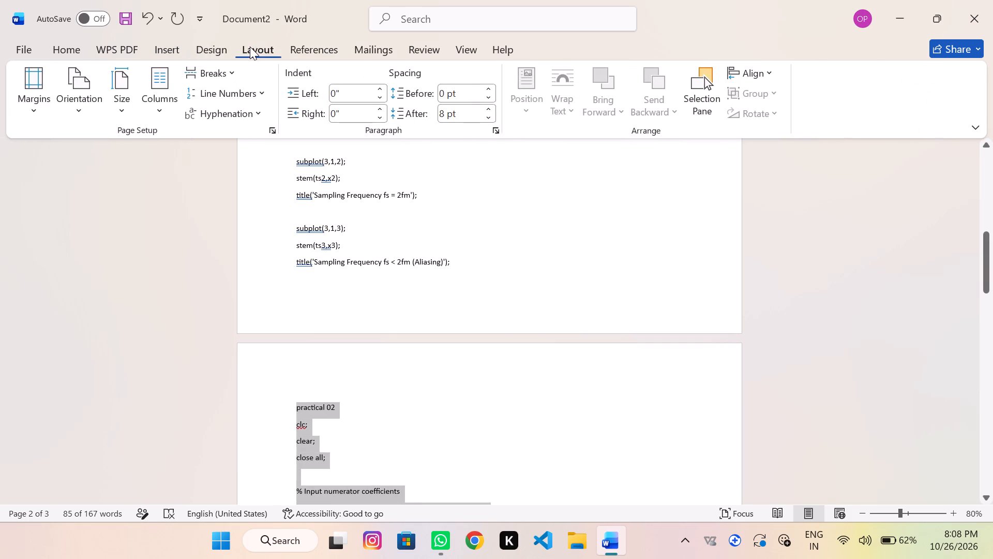
left_click(157, 107)
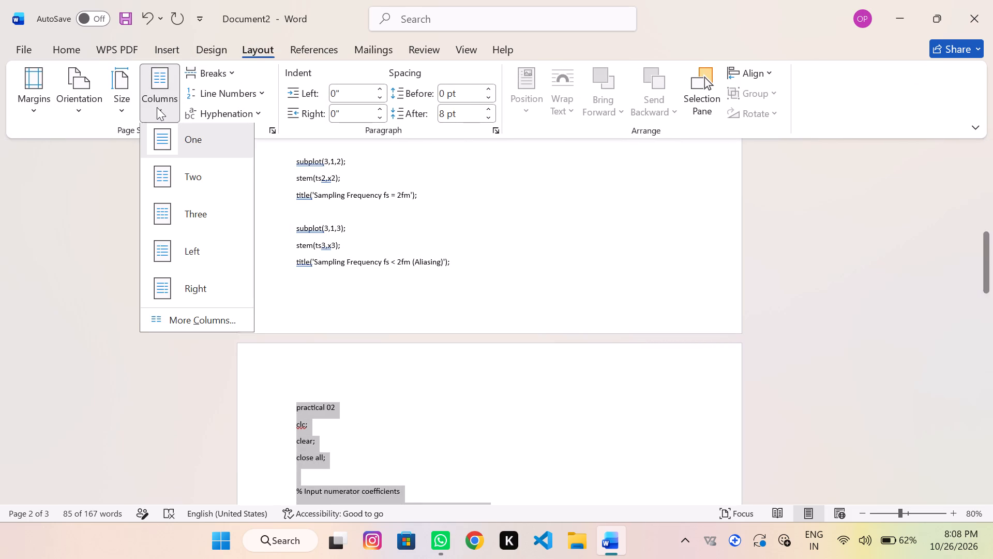
left_click(185, 176)
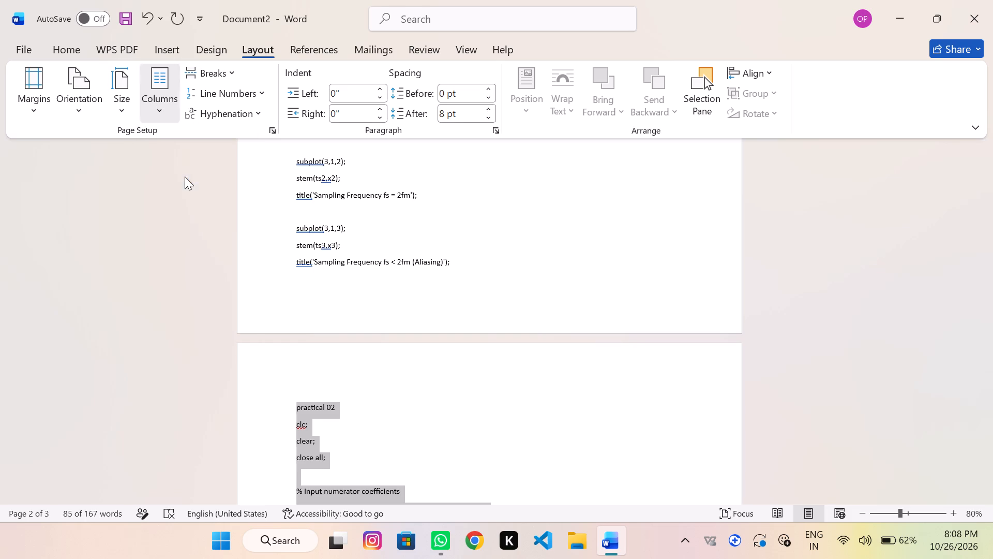
left_click(398, 394)
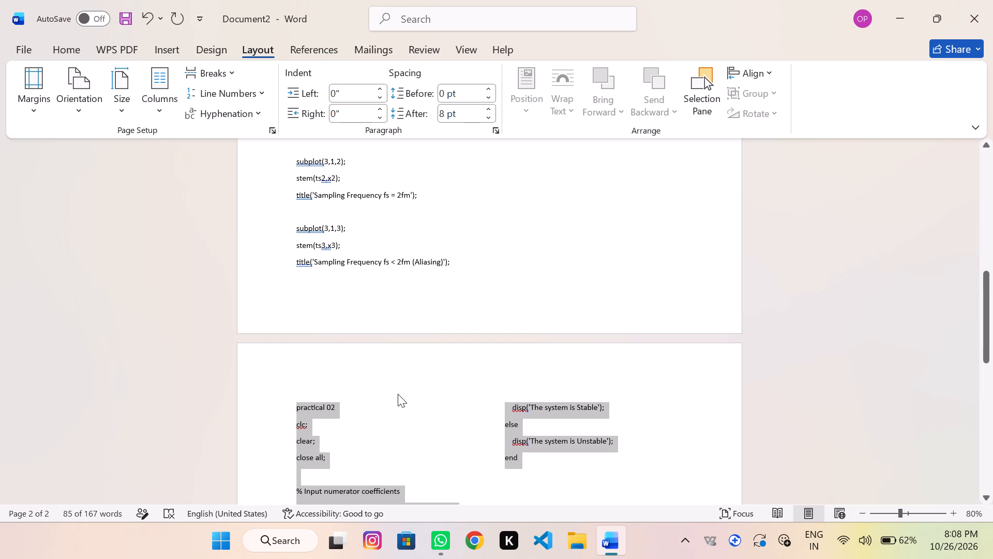
Make the "practical 02" heading bold.
scroll(398, 394, "down", 3)
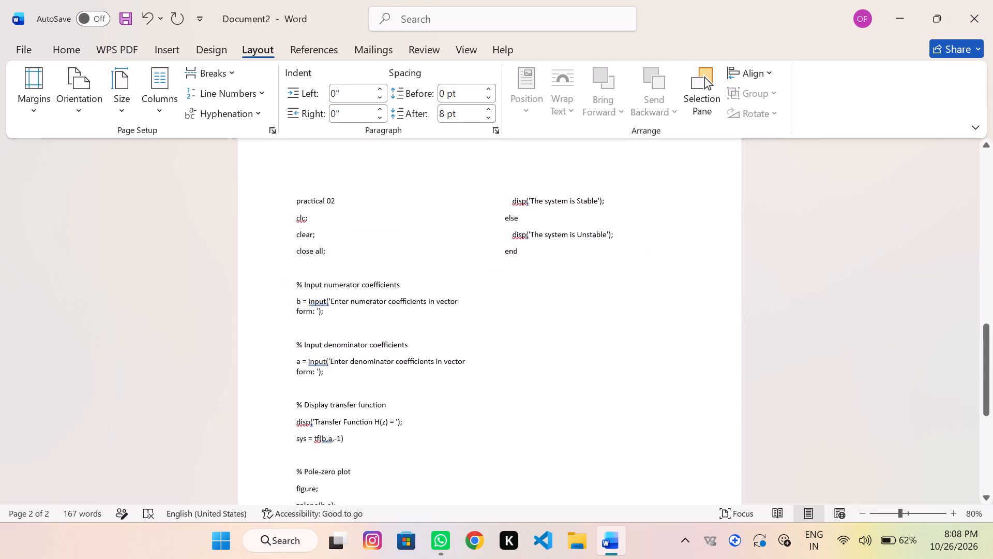
scroll(398, 394, "down", 1)
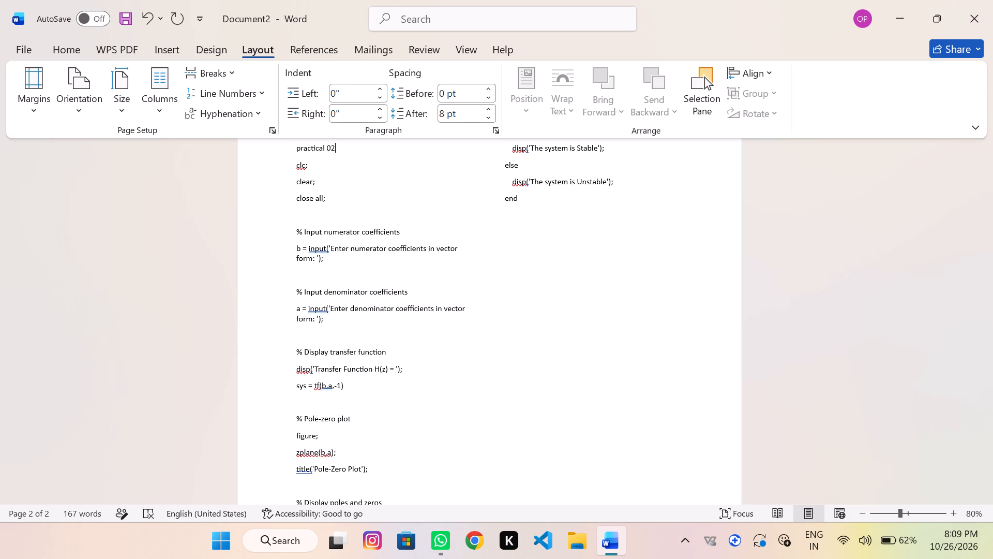
scroll(398, 394, "down", 1)
scroll(398, 394, "up", 1)
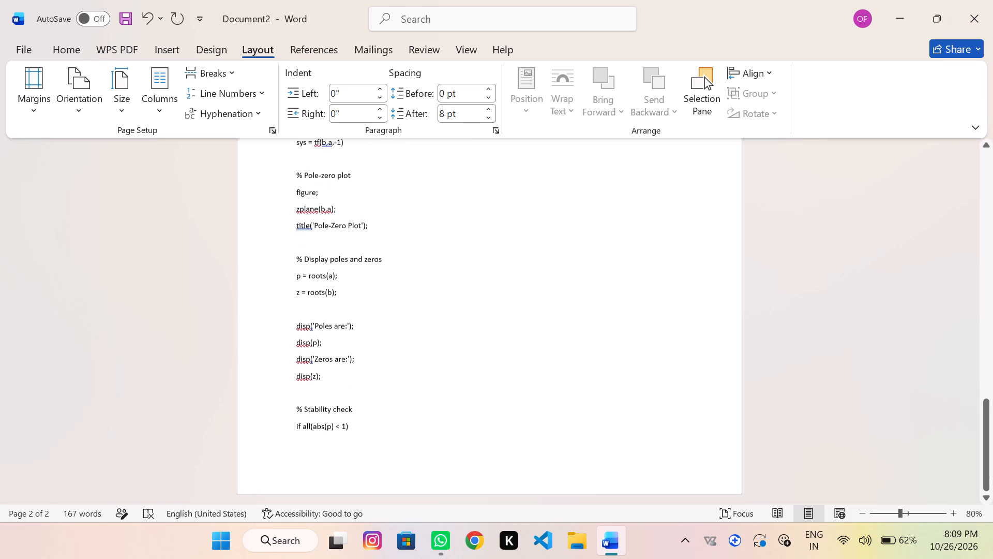
scroll(398, 394, "up", 3)
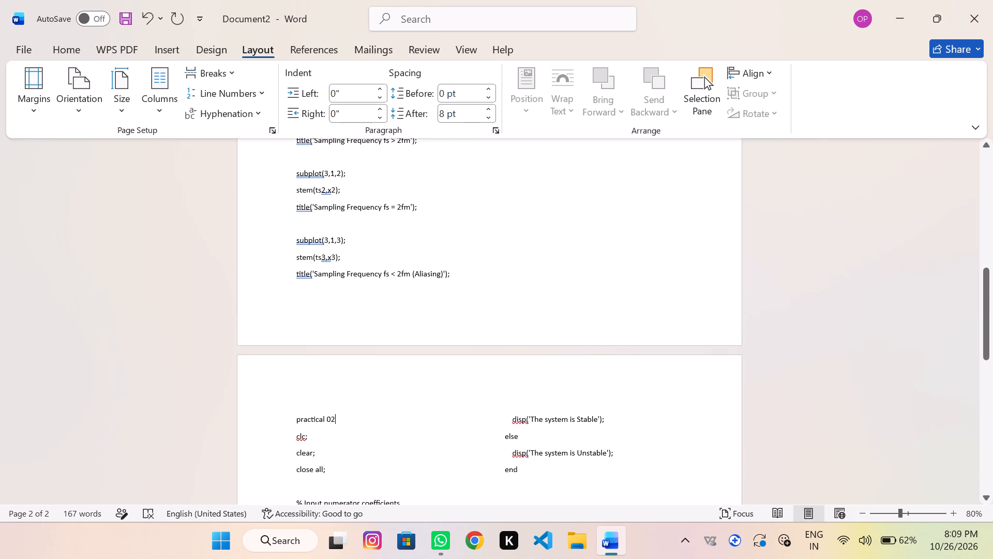
left_click_drag(298, 417, 342, 428)
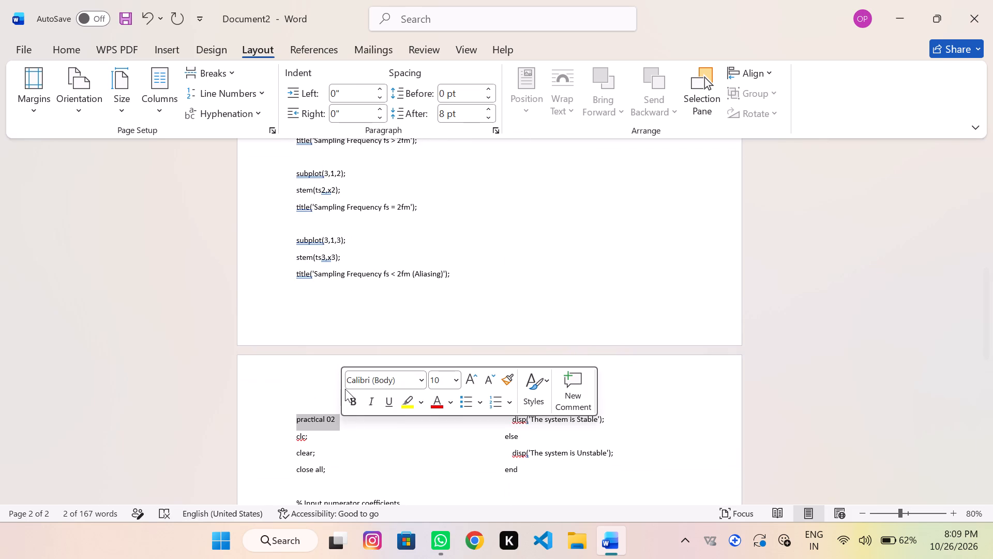
left_click(351, 402)
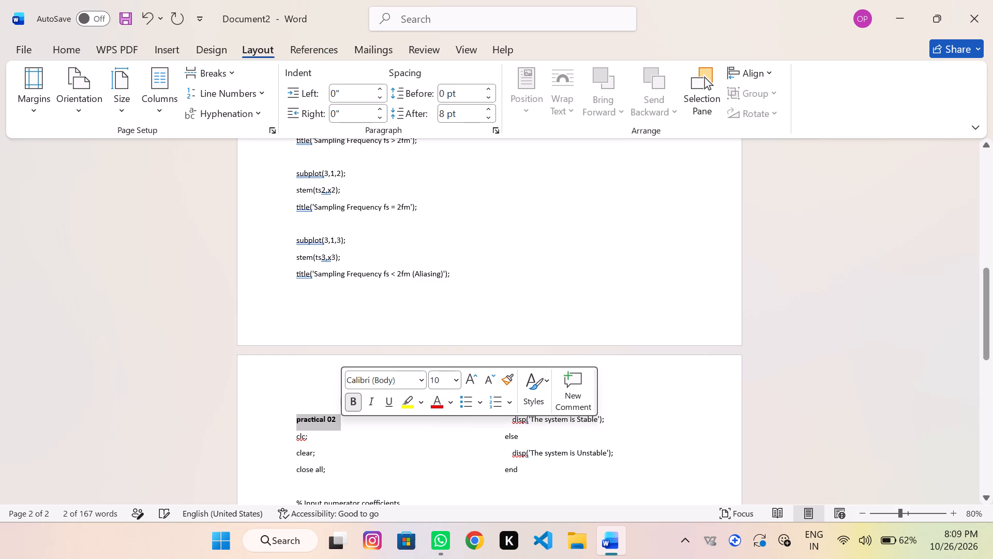
Insert a blank line after the "if all(abs(p) < 1)" line in the practical 02 code.
scroll(407, 482, "down", 3)
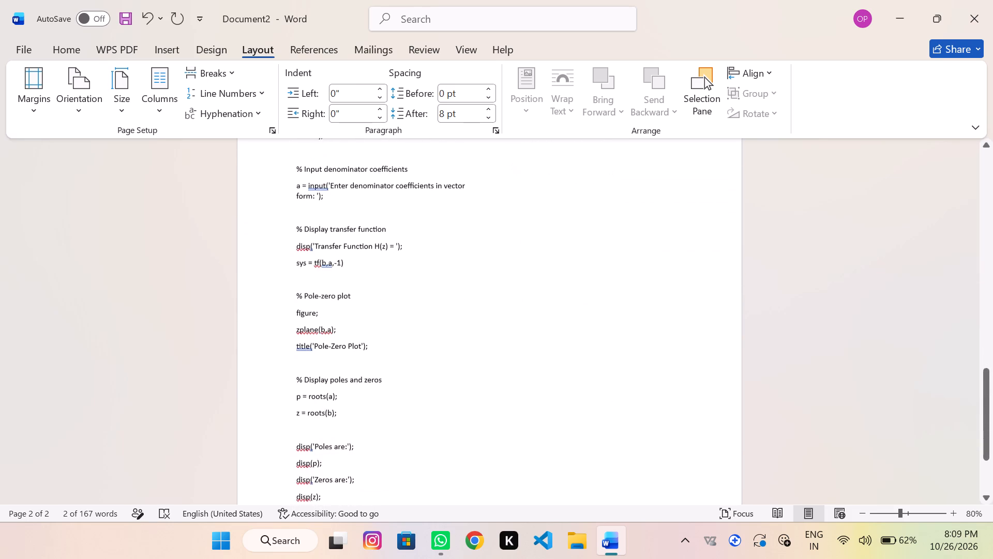
scroll(407, 482, "down", 2)
left_click(399, 447)
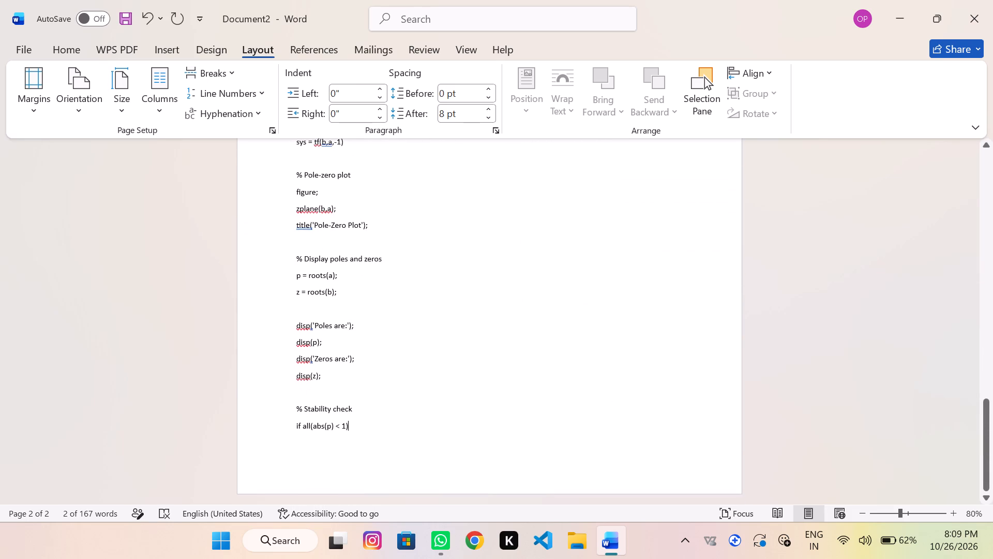
key("Return")
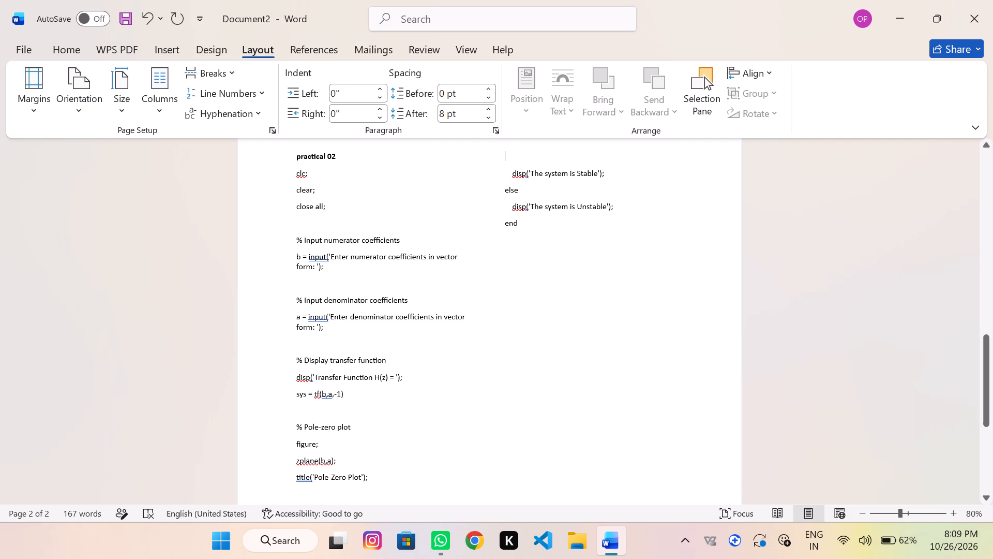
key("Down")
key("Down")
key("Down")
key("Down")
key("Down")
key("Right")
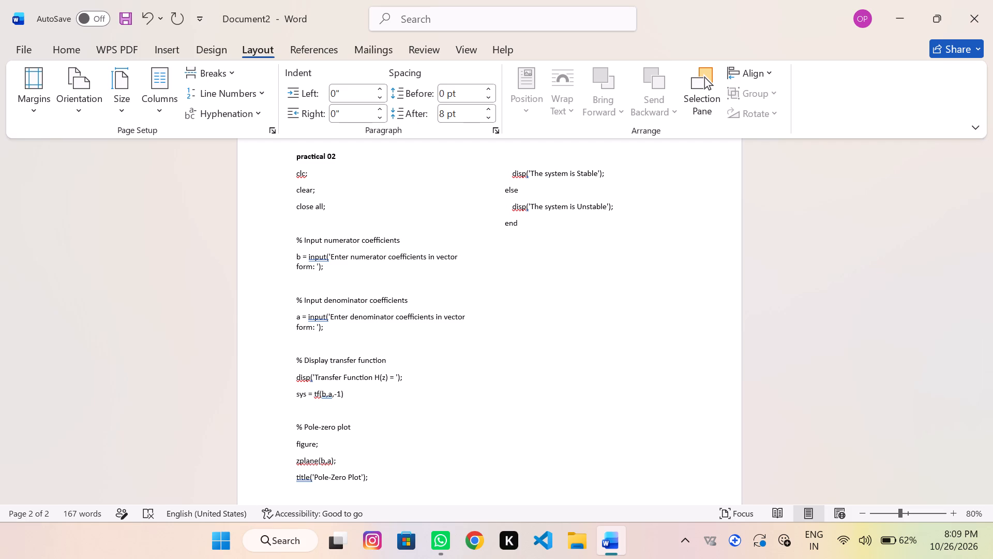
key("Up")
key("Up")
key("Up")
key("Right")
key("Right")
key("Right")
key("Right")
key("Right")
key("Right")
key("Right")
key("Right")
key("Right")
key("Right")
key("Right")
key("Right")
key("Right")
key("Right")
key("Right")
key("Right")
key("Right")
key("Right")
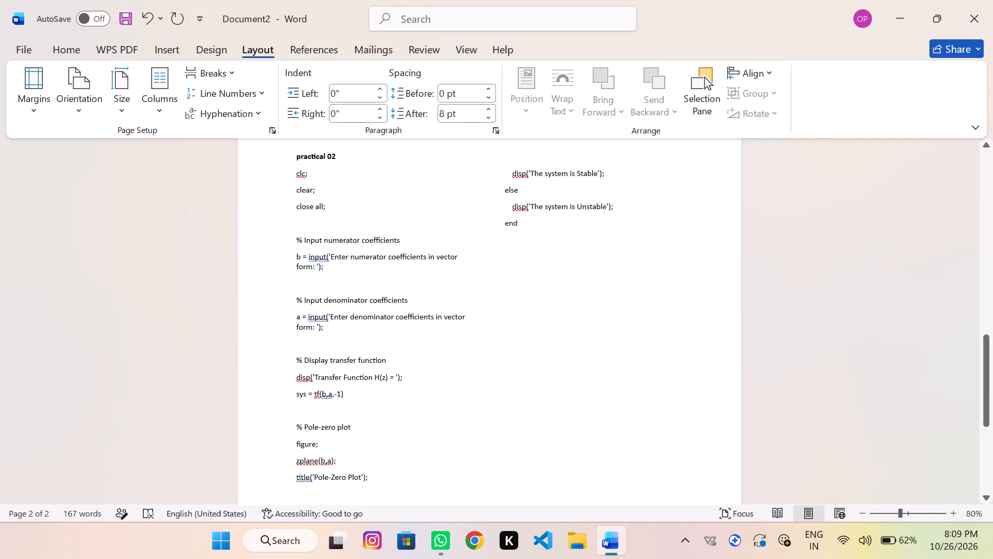
Add blank lines after the final end line of the practical 02 code until the insertion point reaches a new page.
left_click(536, 231)
key("Return")
key("Return")
key("Return")
key("Return")
key("Return")
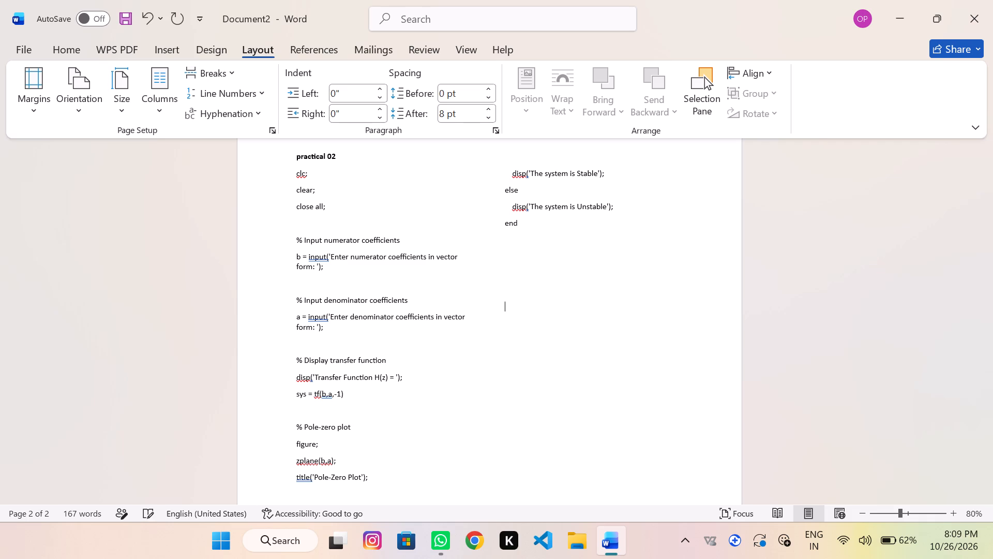
key("Return")
key("Return")
key("Return")
key("Return")
key("Return")
key("Return")
key("Return")
key("Return")
key("Return")
key("Return")
key("Return")
key("Return")
key("Return")
key("Return")
key("Return")
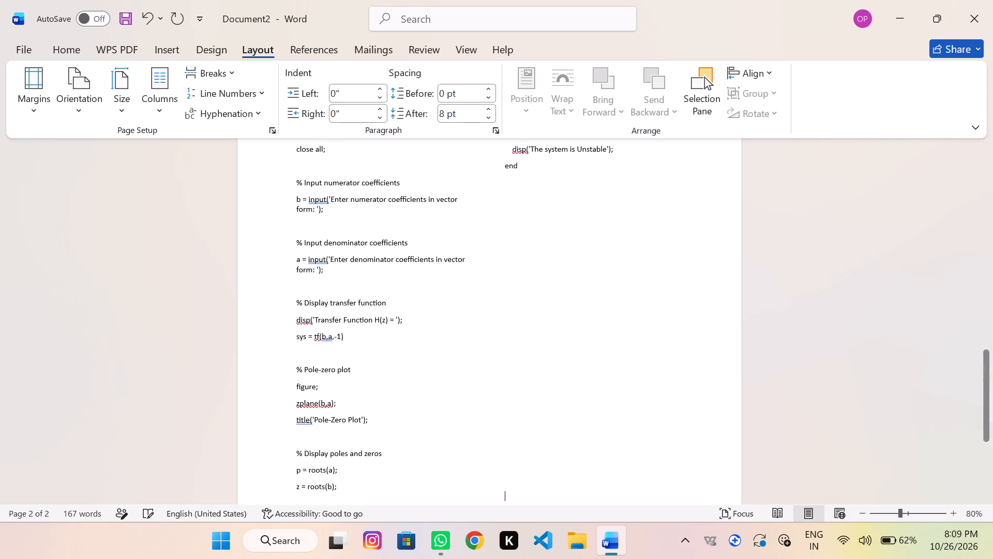
key("Return")
key("Return")
key("Return")
key("Return")
key("Return")
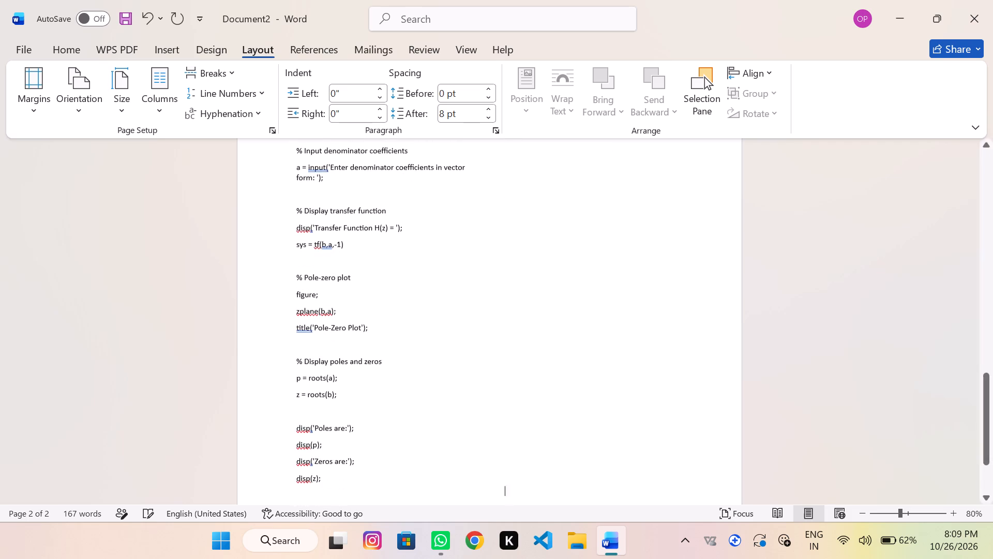
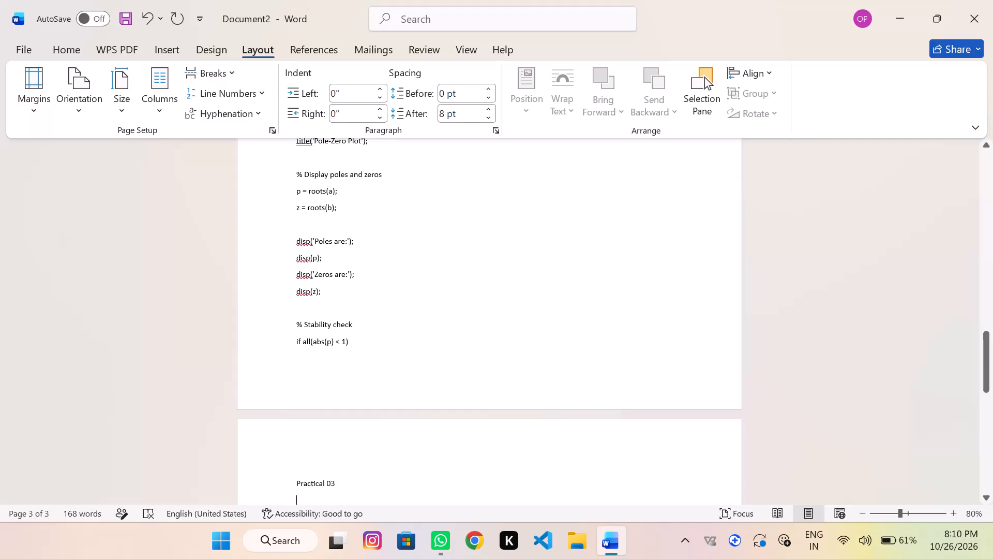
Paste the copied DFT/IDFT code under the Practical 03 heading.
key("ctrl+v")
Select the Practical 03 code from the clc; line through the blank line after disp(x_rec);.
scroll(461, 481, "down", 2)
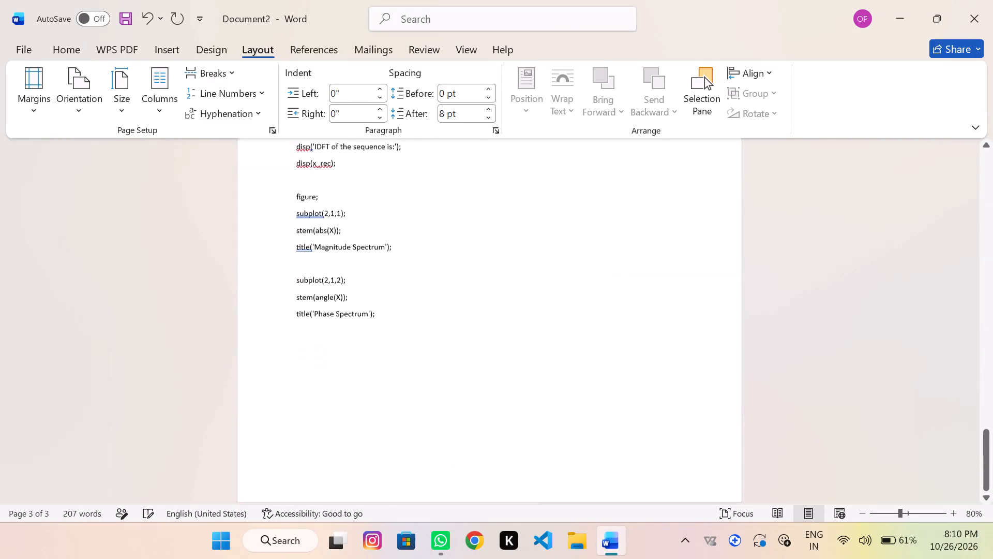
scroll(461, 481, "down", 6)
scroll(461, 481, "up", 1)
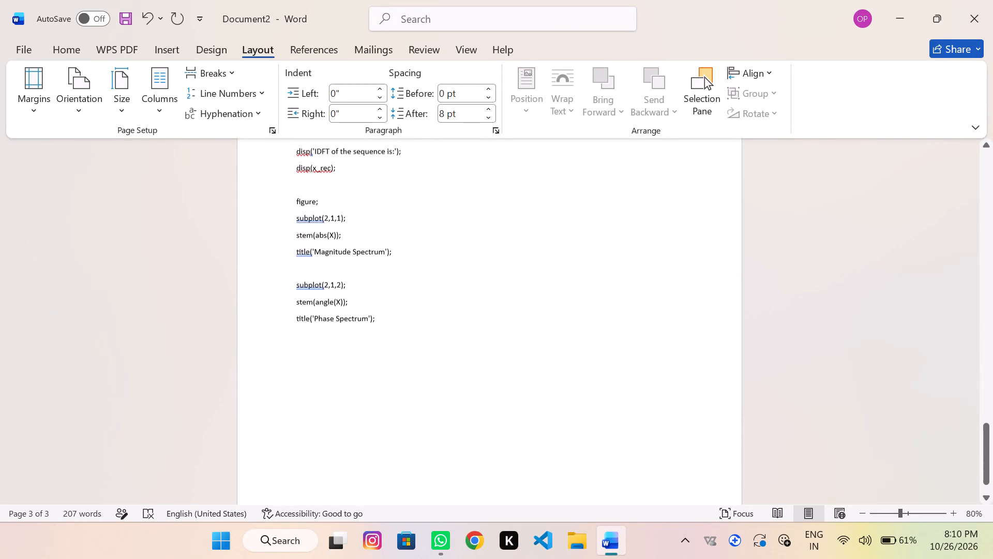
scroll(461, 481, "up", 2)
scroll(461, 481, "down", 1)
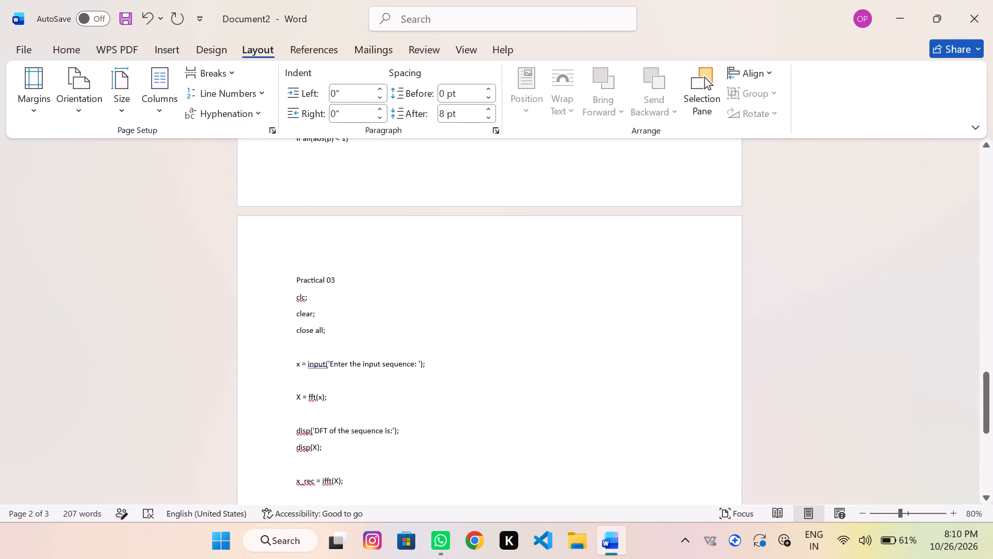
scroll(461, 481, "down", 1)
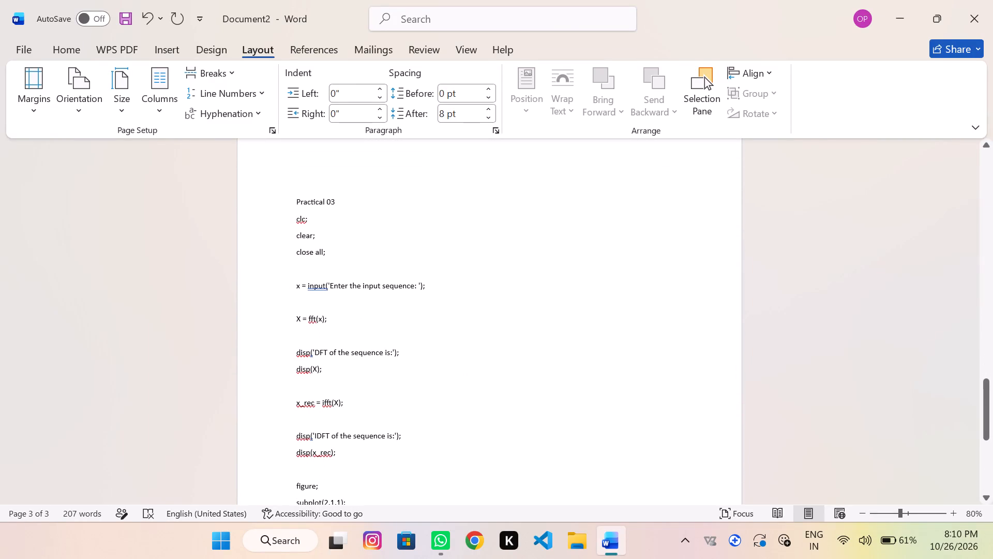
left_click_drag(292, 223, 457, 466)
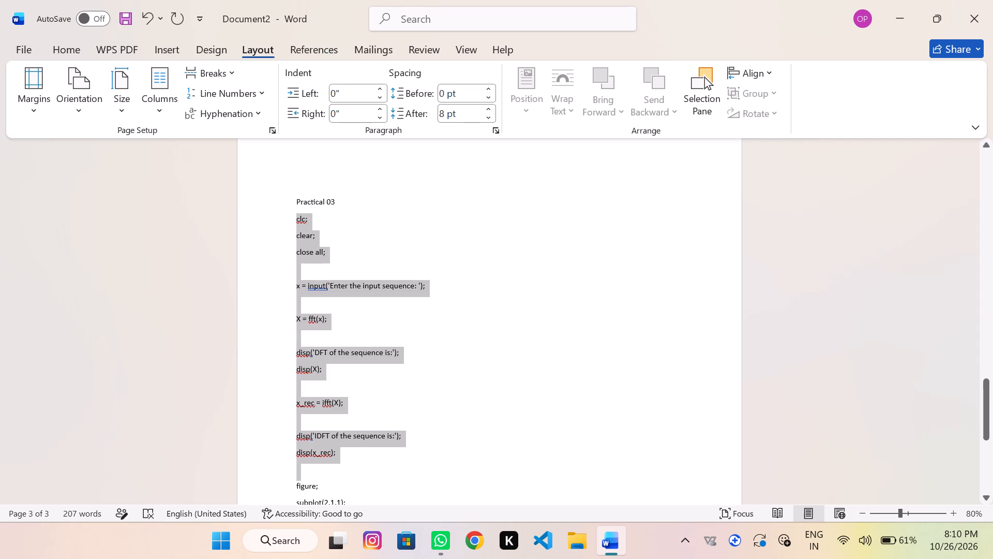
Set the font size of all the code below the "Practical 03" heading, from "clc;" to the 'Phase Spectrum' title line, to 12.
left_click_drag(457, 466, 469, 510)
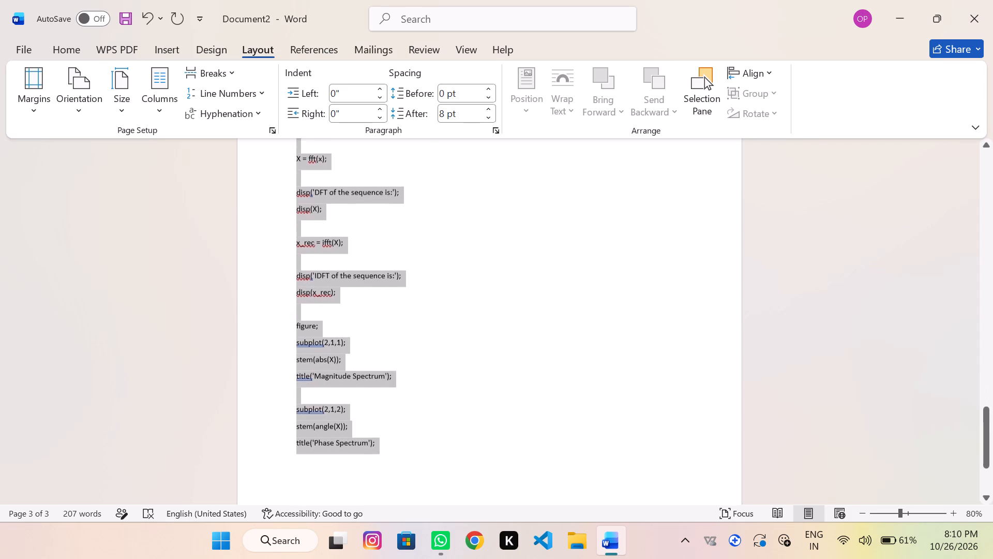
left_click_drag(469, 510, 407, 406)
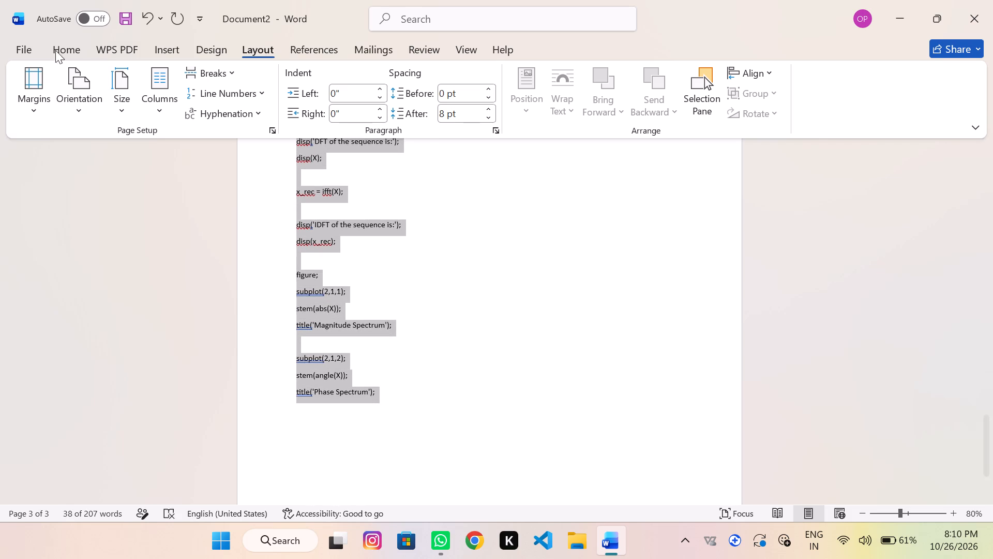
left_click(64, 52)
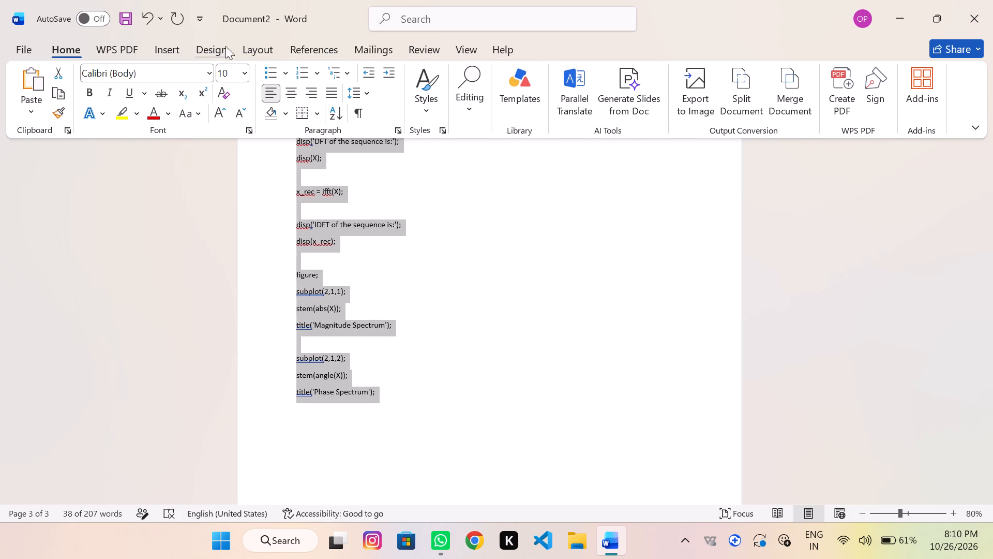
left_click(242, 71)
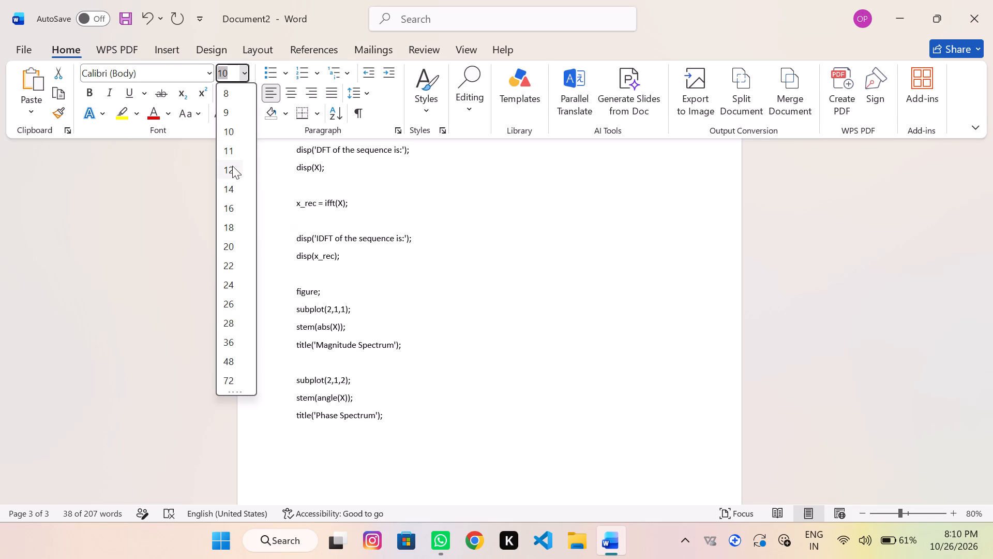
left_click(230, 176)
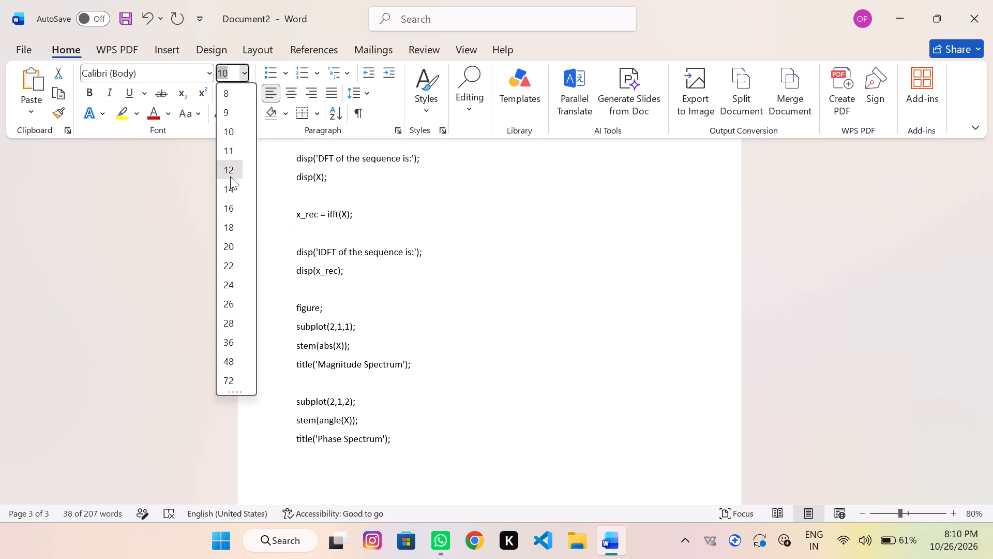
left_click(417, 296)
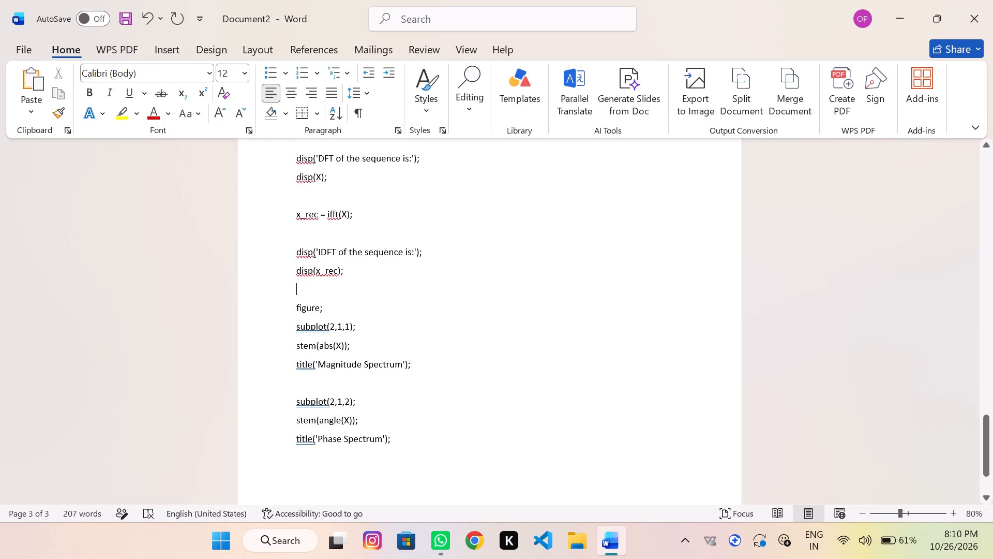
Set the font size of all the code below the "practical 02" heading, across both columns through the final end line, to 12.
scroll(298, 363, "up", 4)
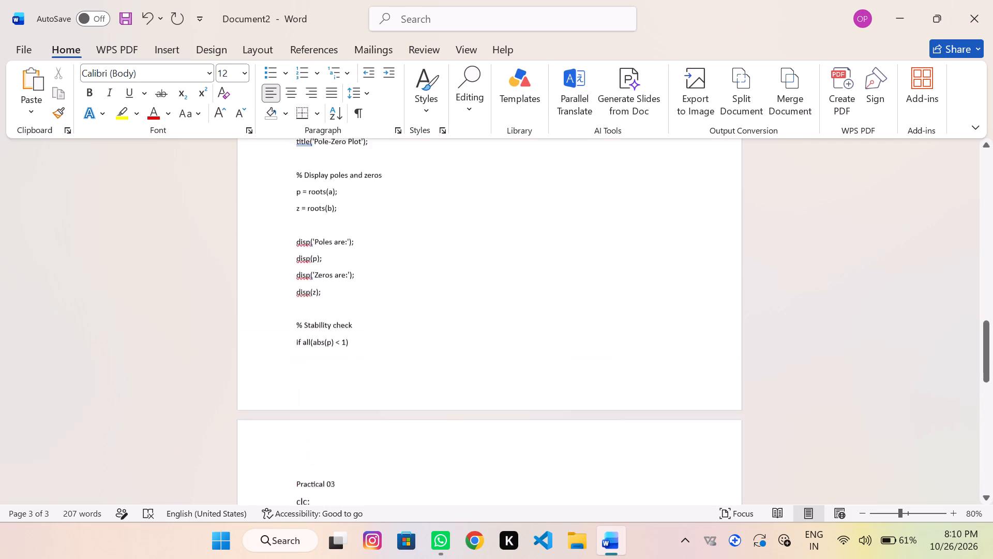
scroll(298, 363, "up", 2)
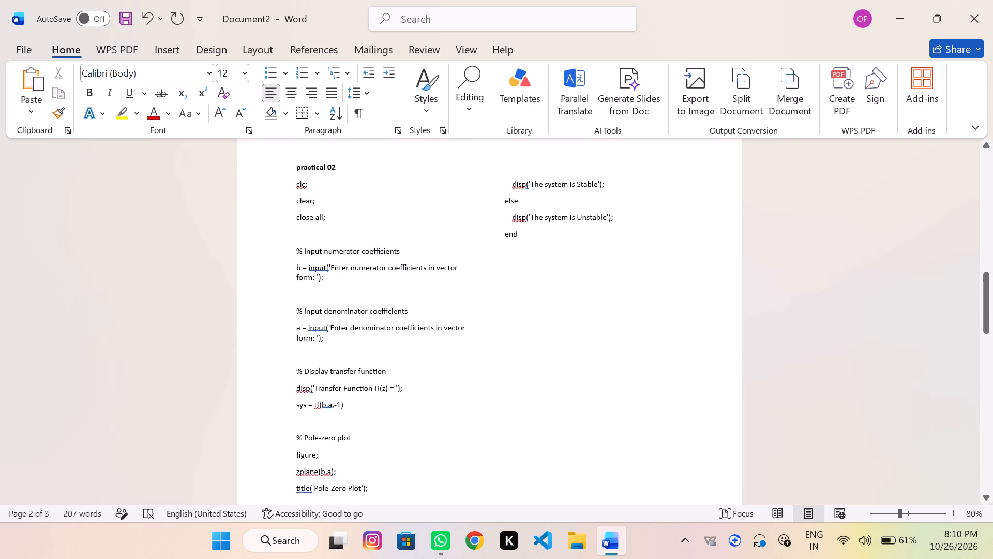
left_click_drag(296, 182, 493, 448)
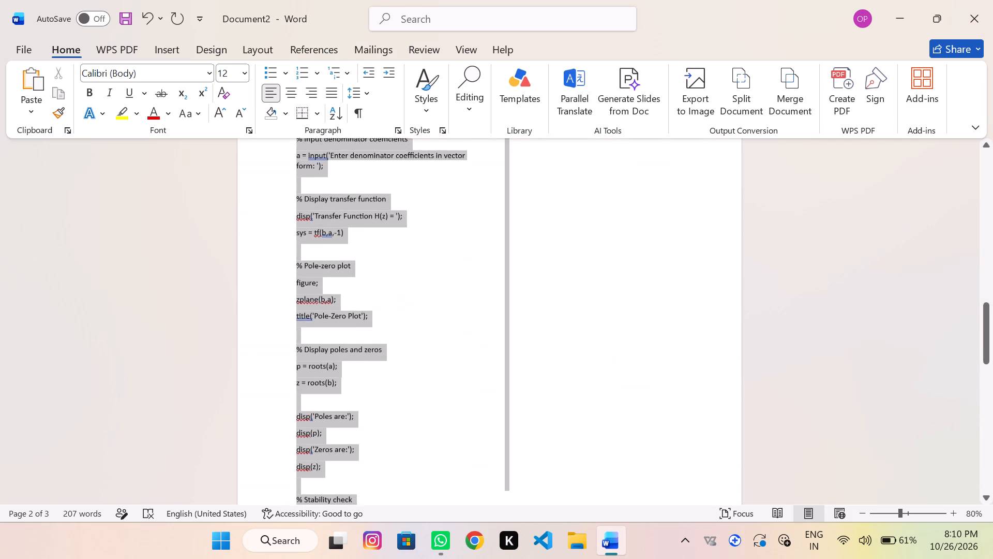
left_click_drag(493, 448, 500, 195)
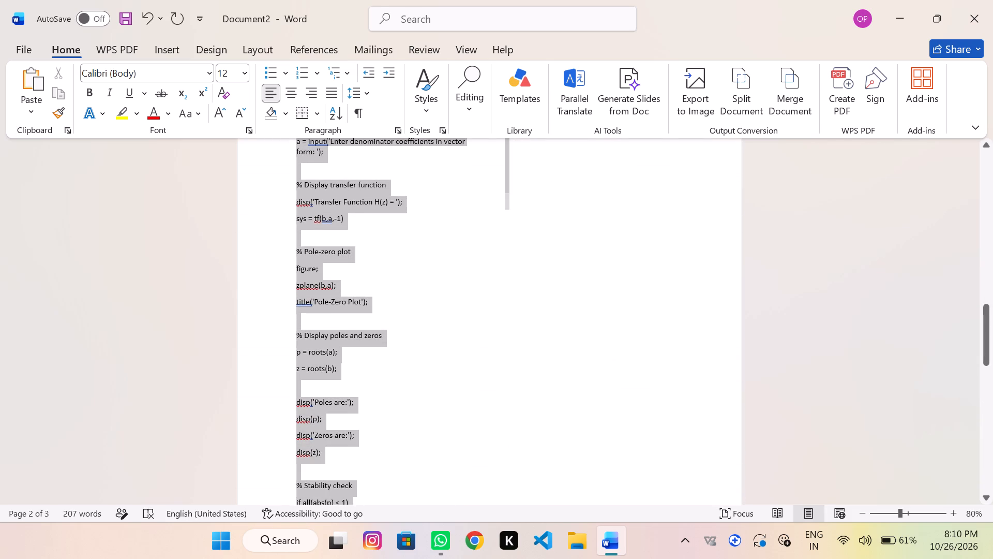
left_click_drag(500, 195, 500, 194)
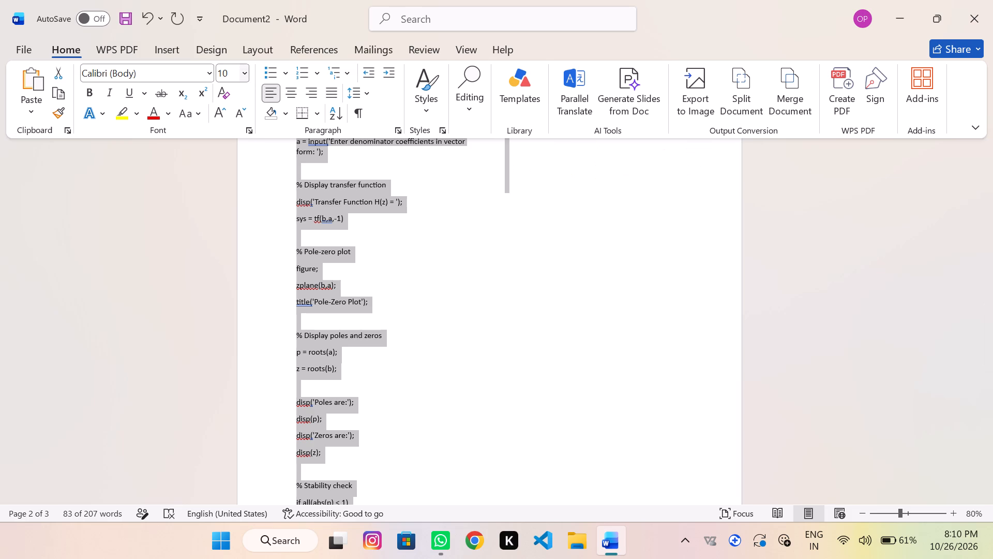
left_click(246, 75)
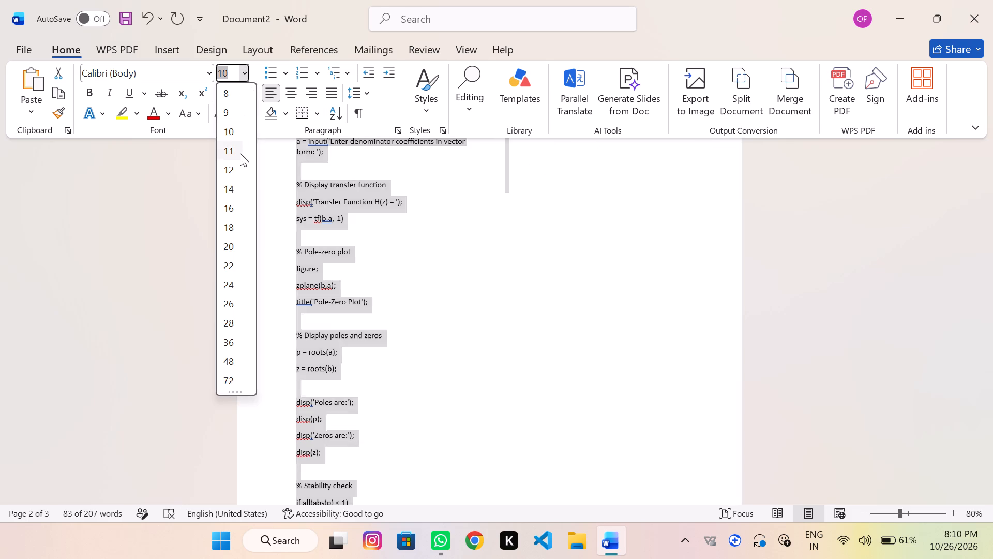
left_click(236, 176)
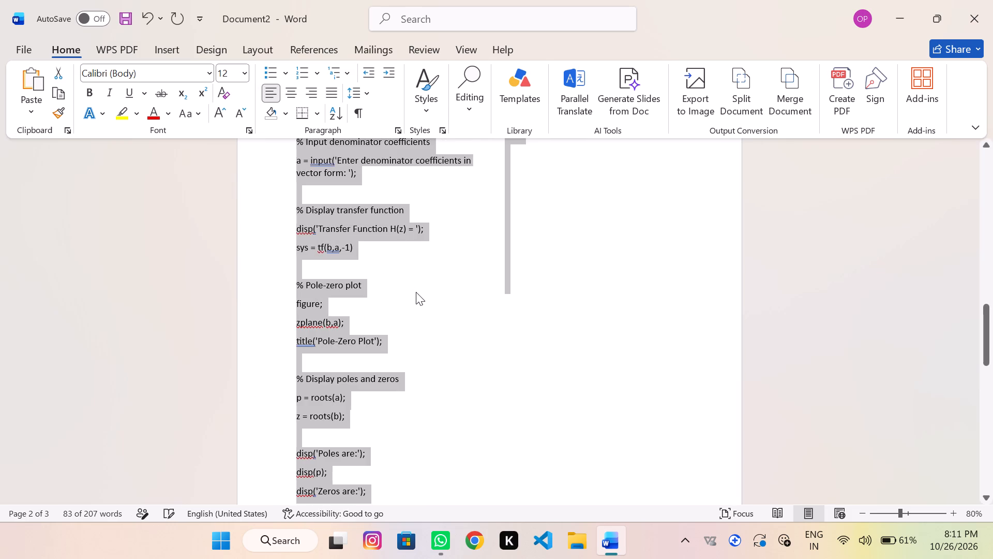
left_click(417, 294)
Set the font size of all the code below the "Practical 01" heading, through the 'Sampling Frequency fs < 2fm (Aliasing)' title line, to 12.
scroll(480, 375, "up", 2)
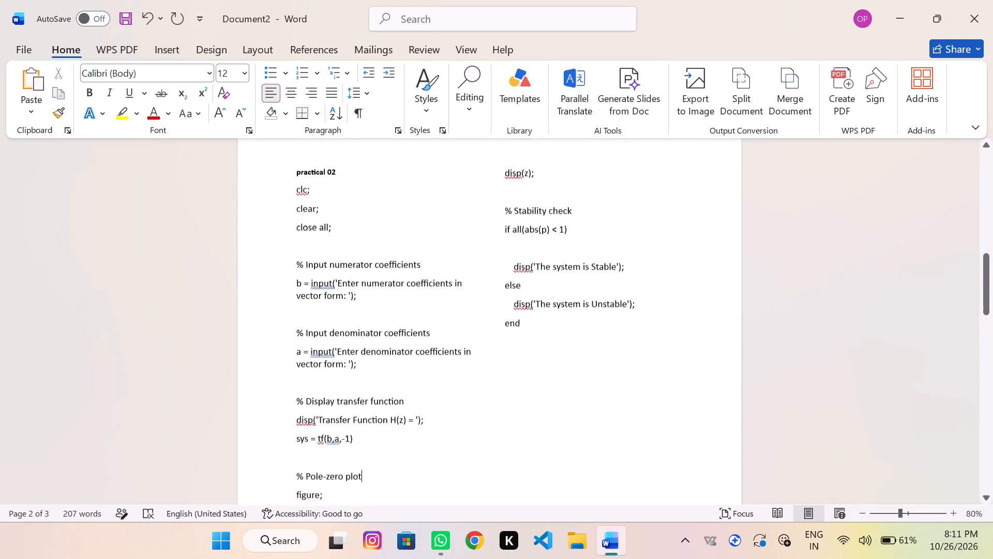
scroll(480, 375, "up", 2)
scroll(355, 270, "up", 1)
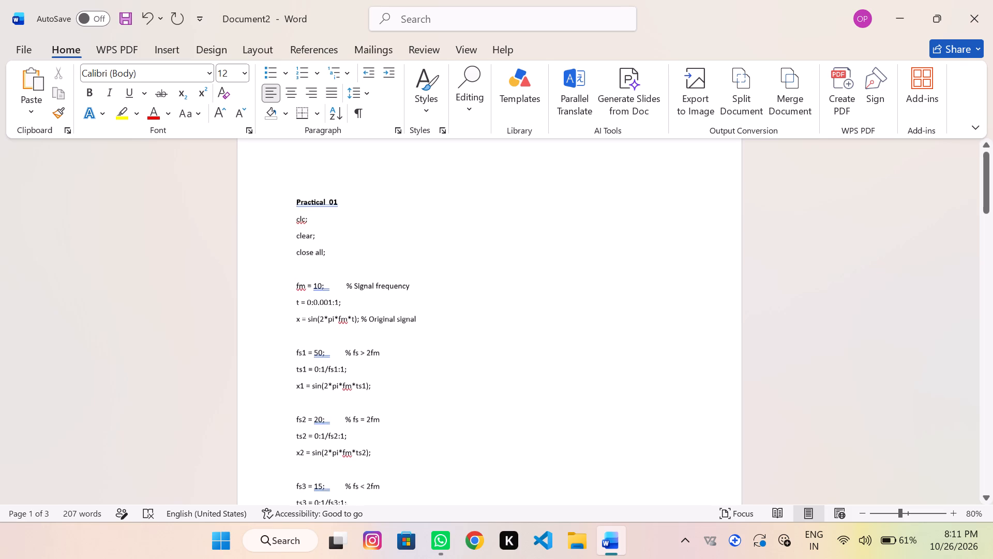
scroll(355, 270, "up", 1)
left_click_drag(289, 229, 417, 423)
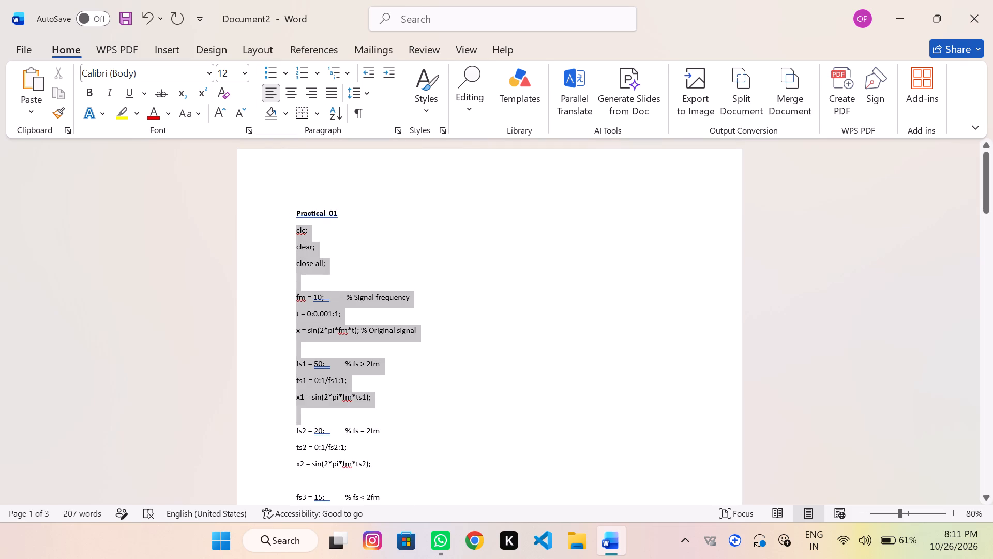
left_click_drag(417, 423, 442, 502)
left_click_drag(442, 502, 438, 499)
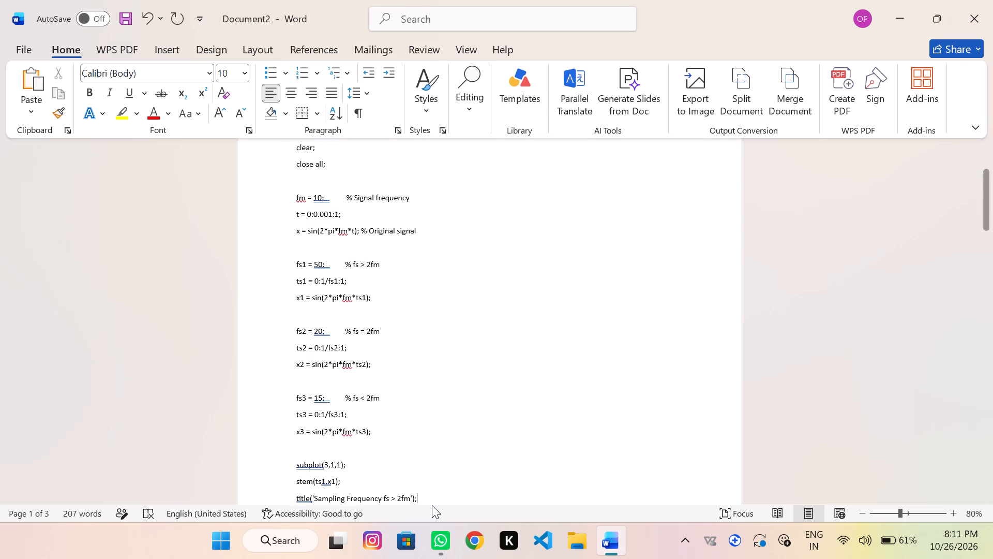
scroll(327, 277, "down", 1)
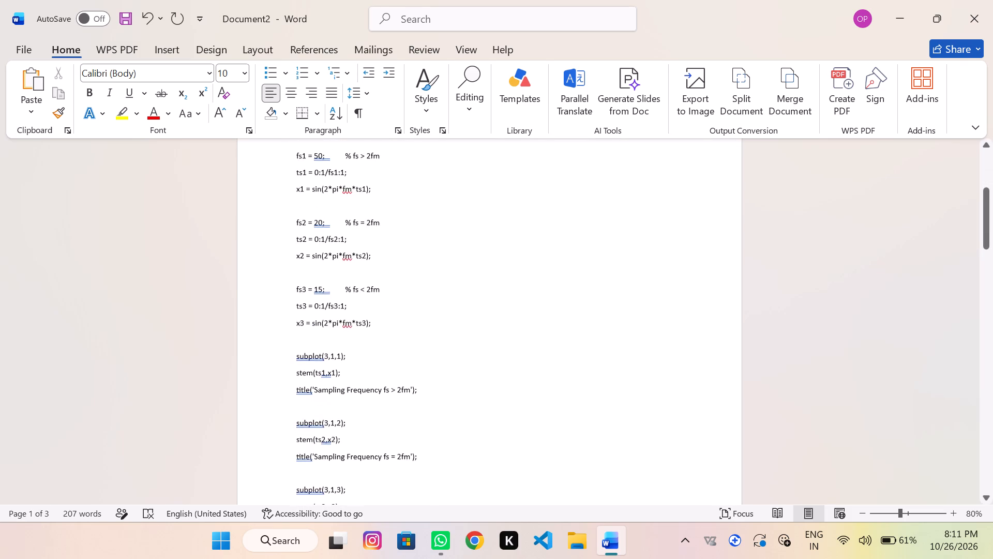
scroll(327, 277, "down", 1)
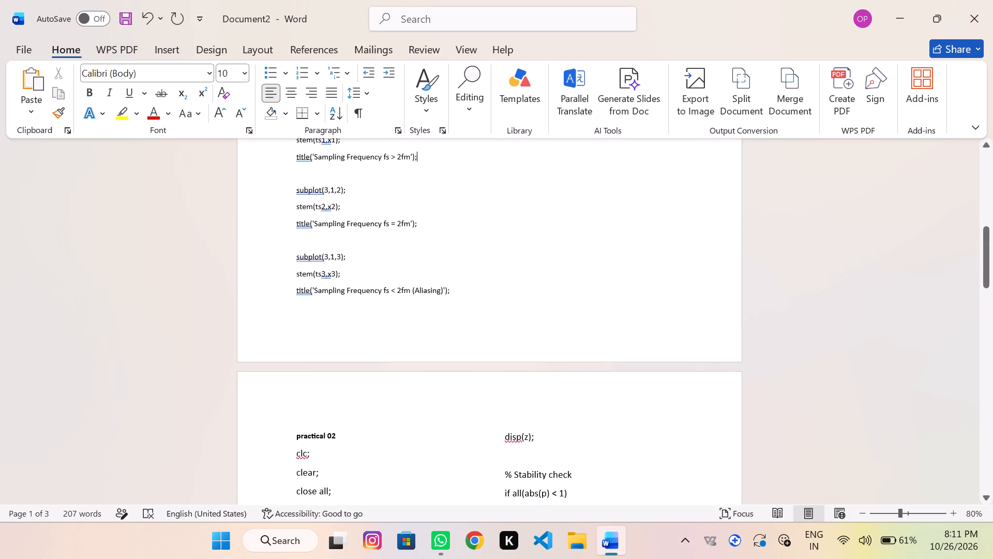
left_click_drag(455, 290, 219, 123)
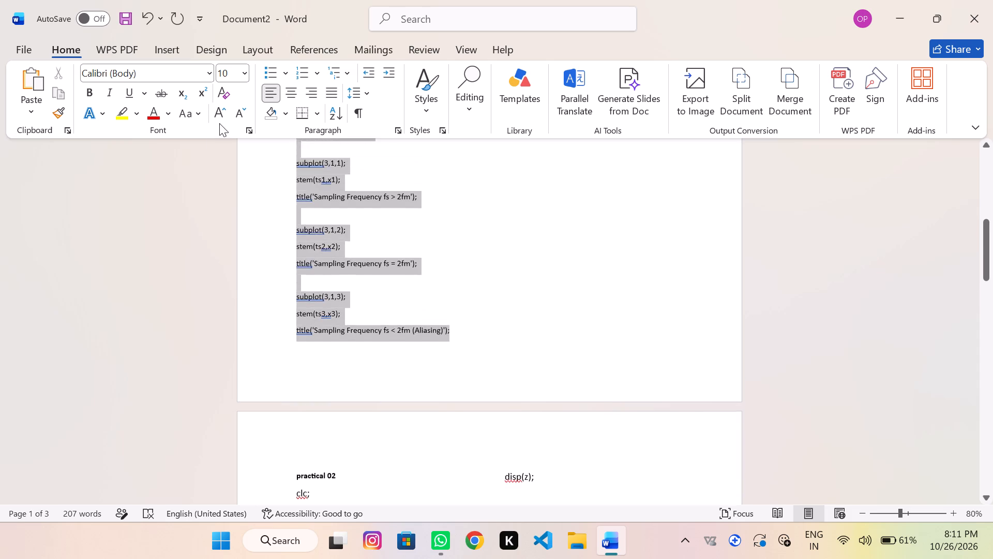
left_click_drag(219, 123, 272, 238)
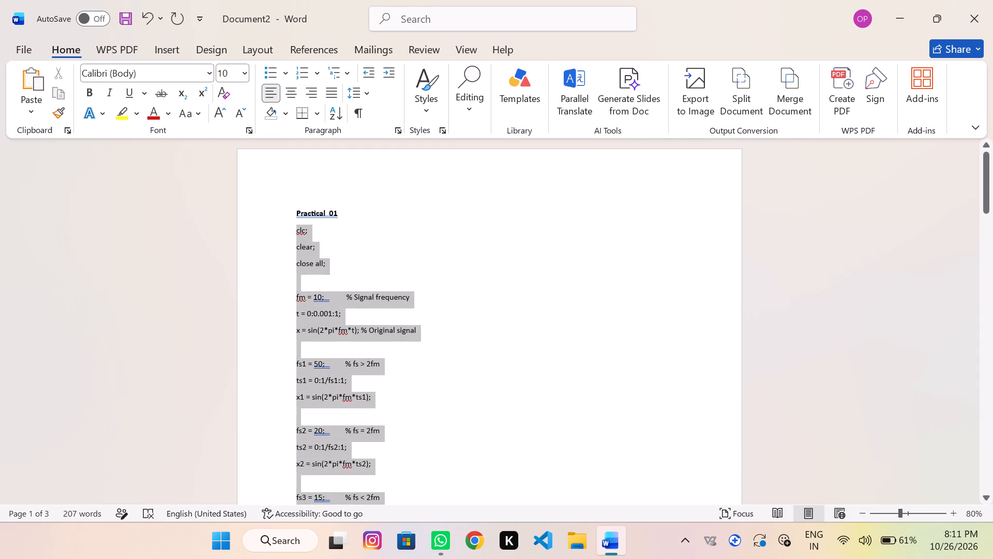
left_click_drag(272, 238, 272, 237)
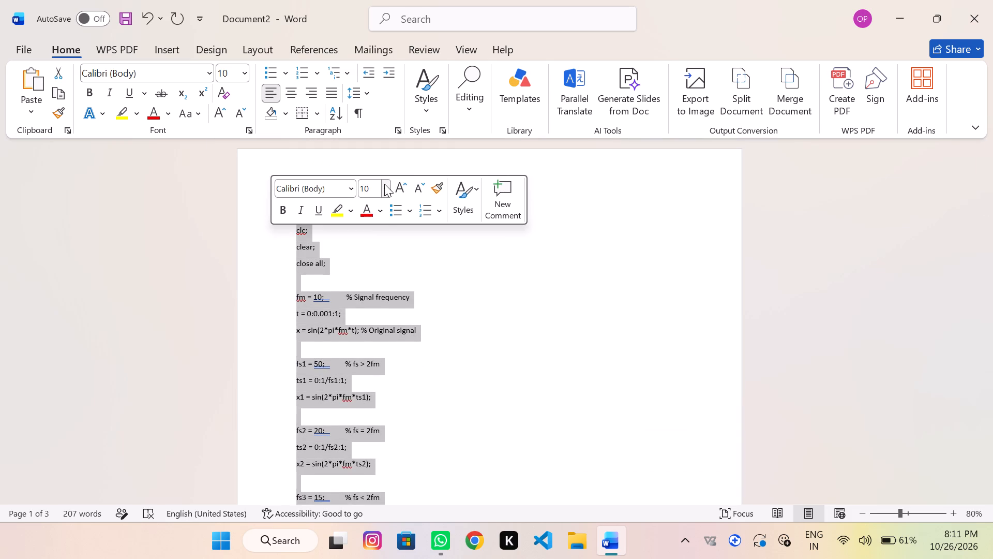
left_click(384, 184)
left_click(375, 289)
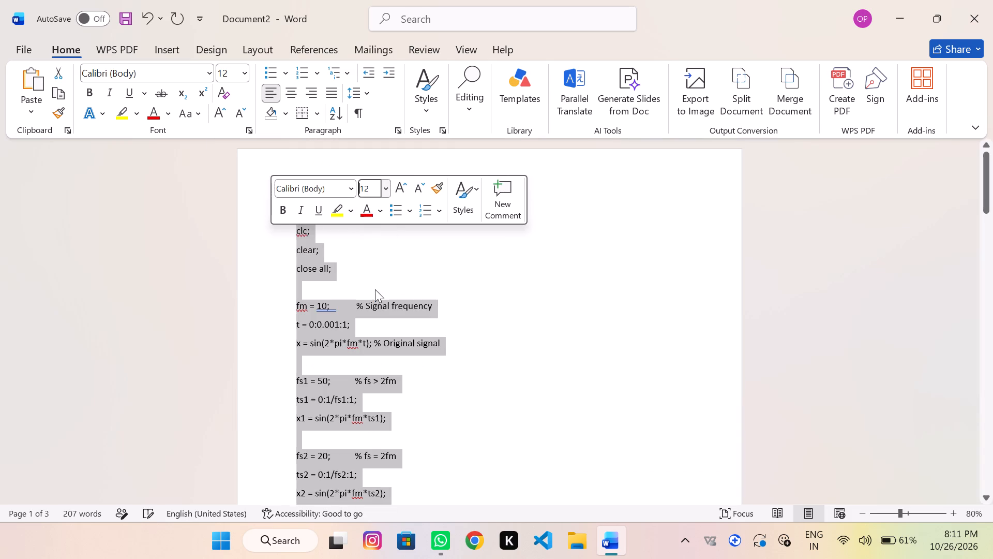
left_click(515, 341)
Lay out the whole Practical 01 section, from its heading to the final title line, in two columns.
scroll(515, 341, "down", 3)
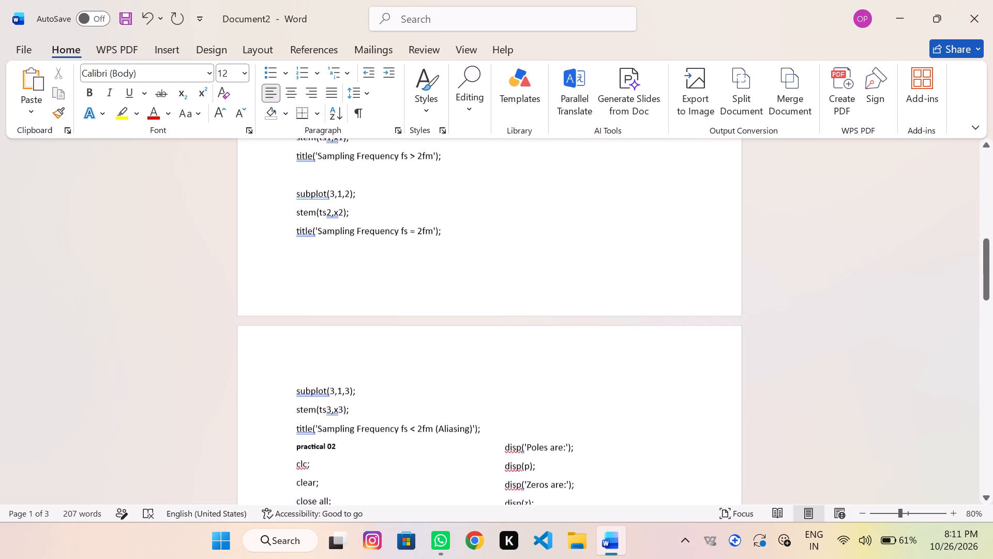
scroll(515, 341, "up", 1)
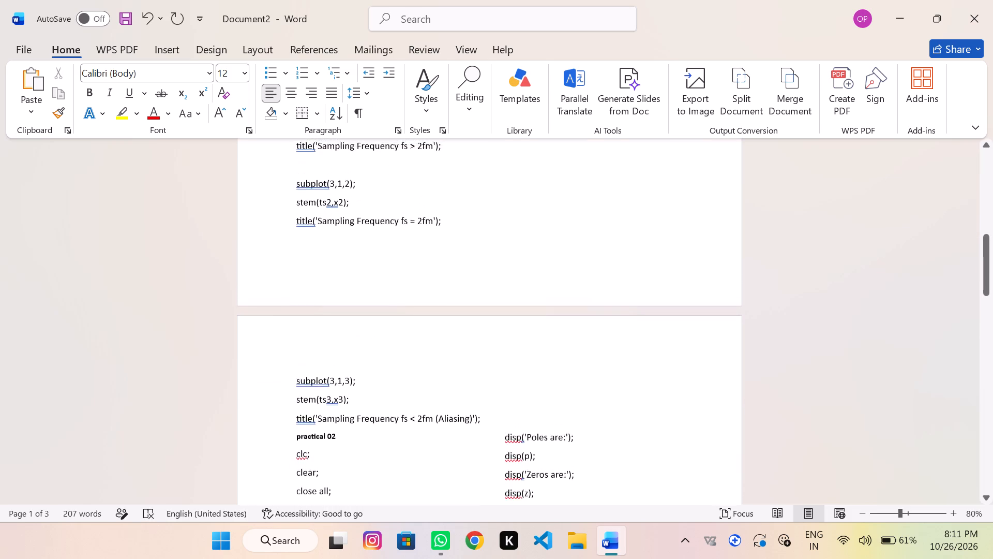
scroll(515, 341, "up", 1)
left_click_drag(484, 459, 275, 126)
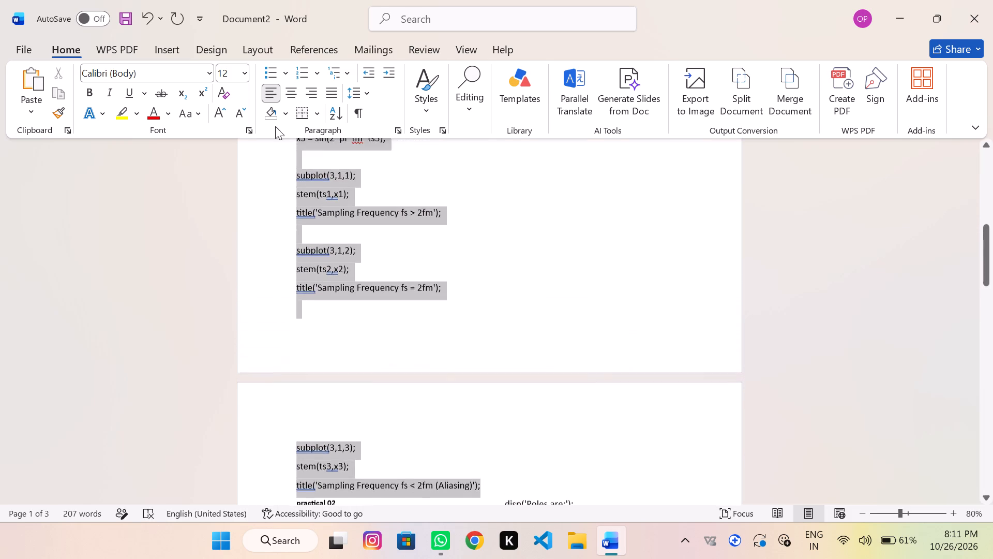
left_click_drag(275, 126, 280, 141)
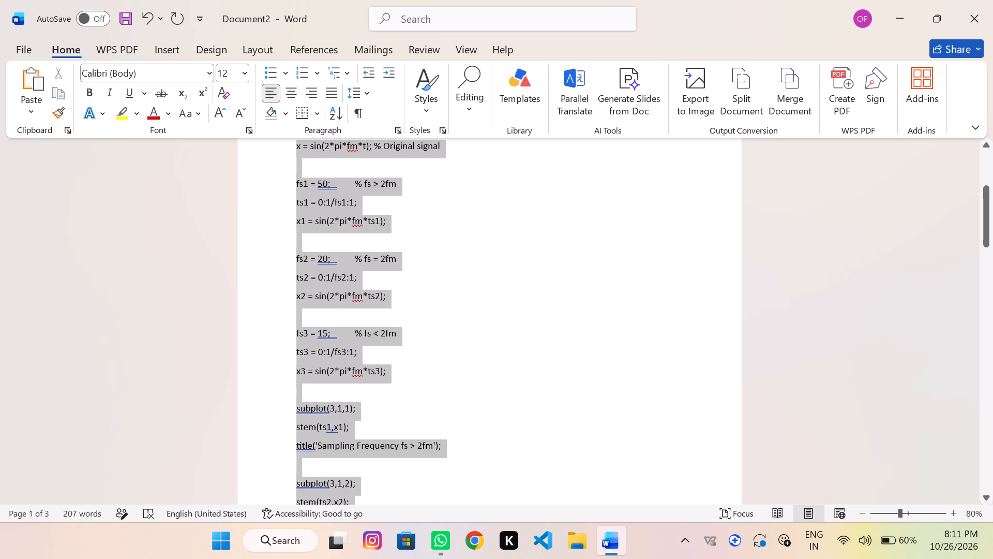
left_click_drag(280, 141, 276, 168)
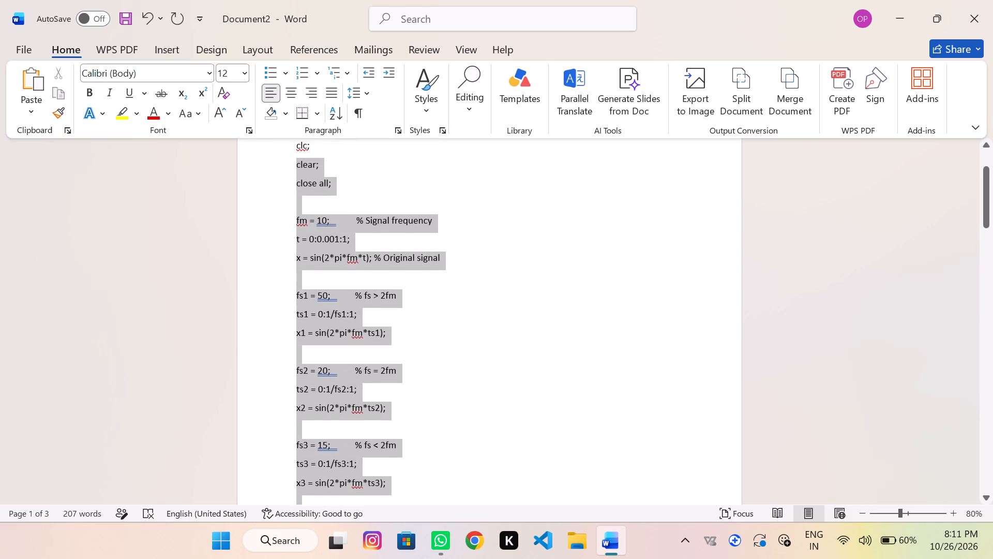
left_click_drag(276, 168, 275, 186)
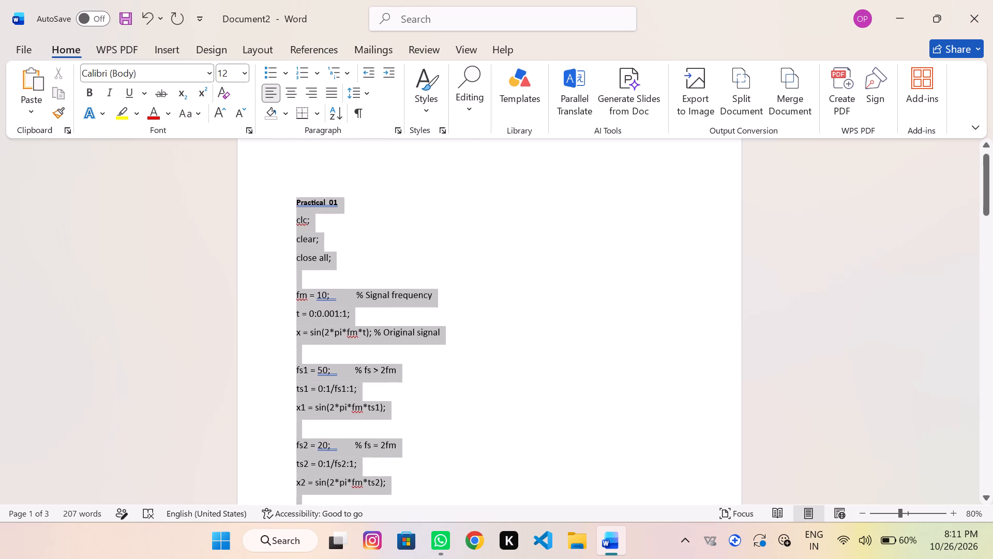
left_click_drag(275, 186, 275, 187)
left_click(254, 49)
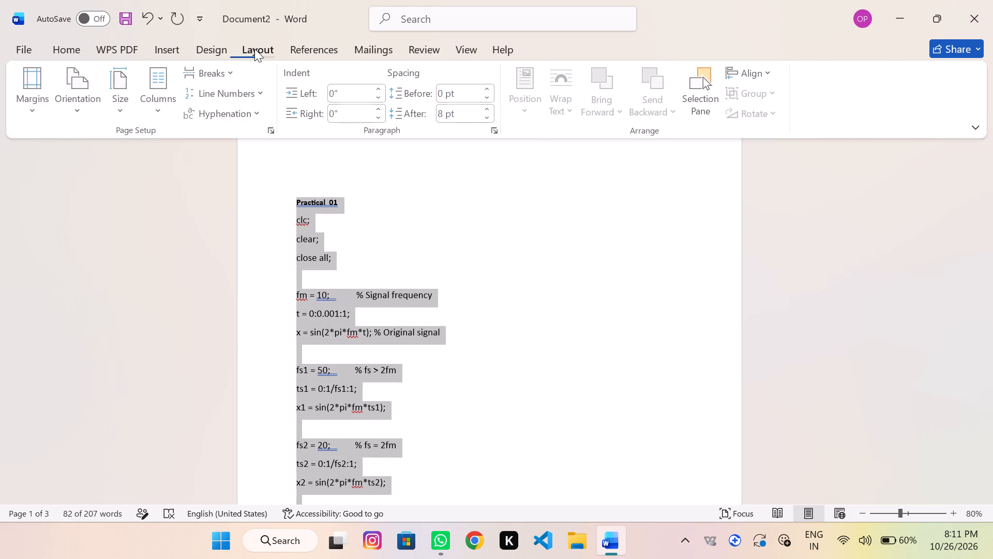
left_click(157, 83)
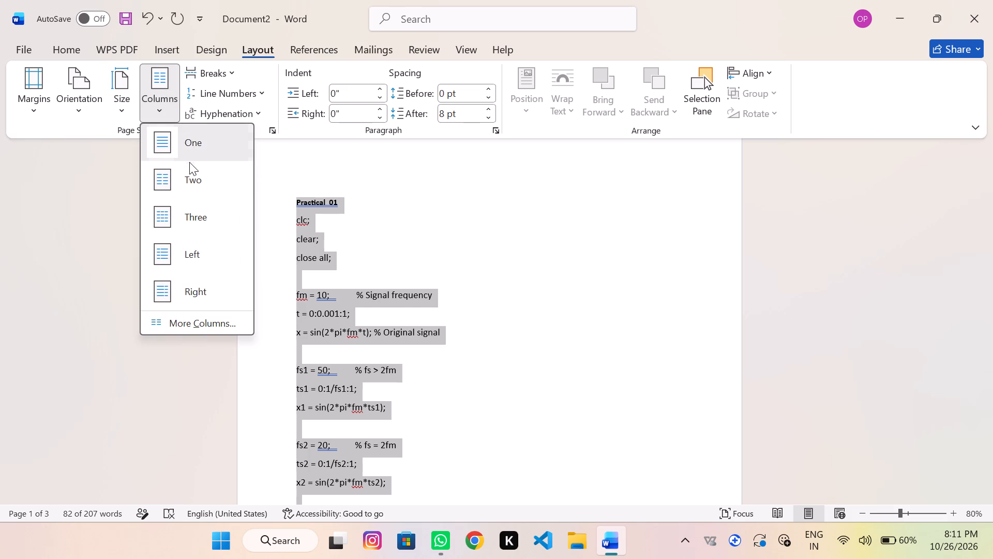
left_click(191, 174)
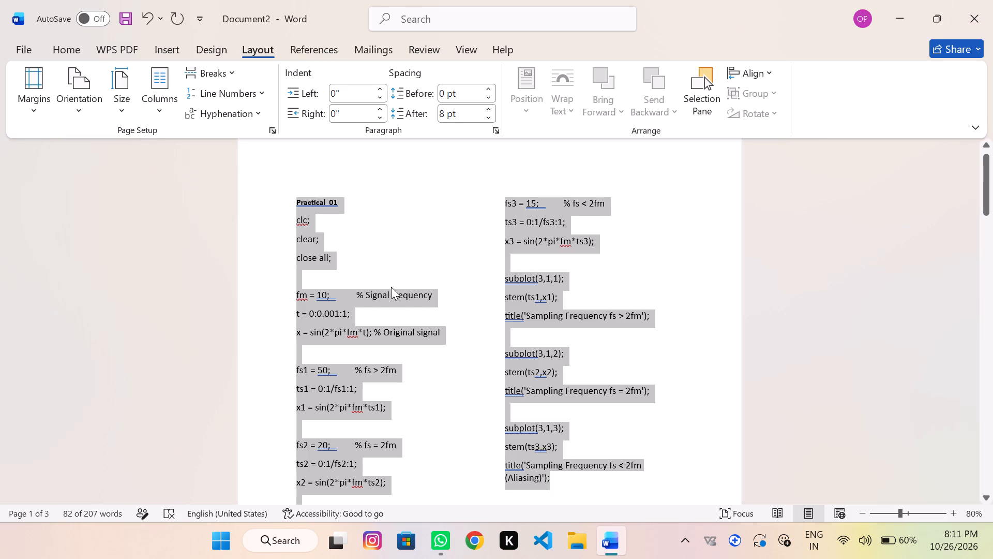
left_click(401, 288)
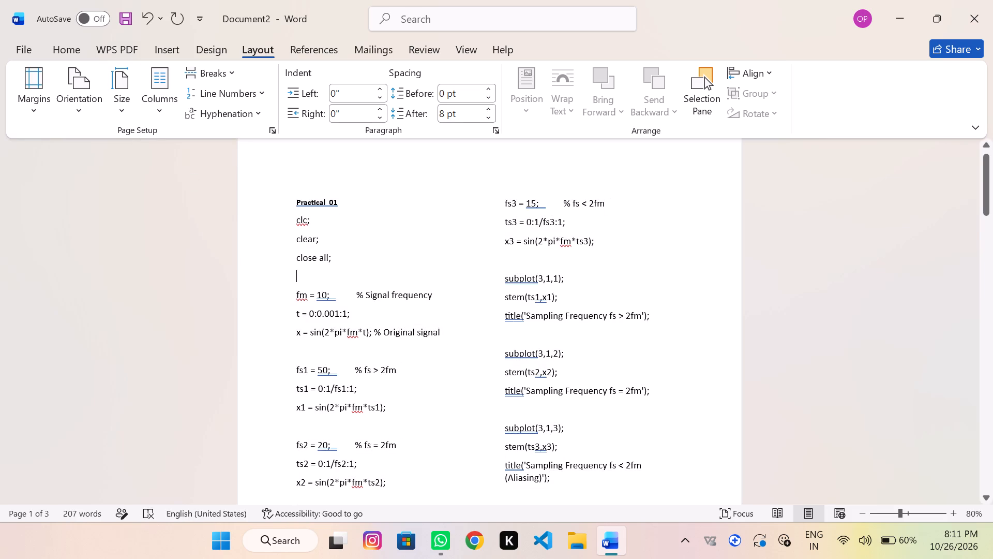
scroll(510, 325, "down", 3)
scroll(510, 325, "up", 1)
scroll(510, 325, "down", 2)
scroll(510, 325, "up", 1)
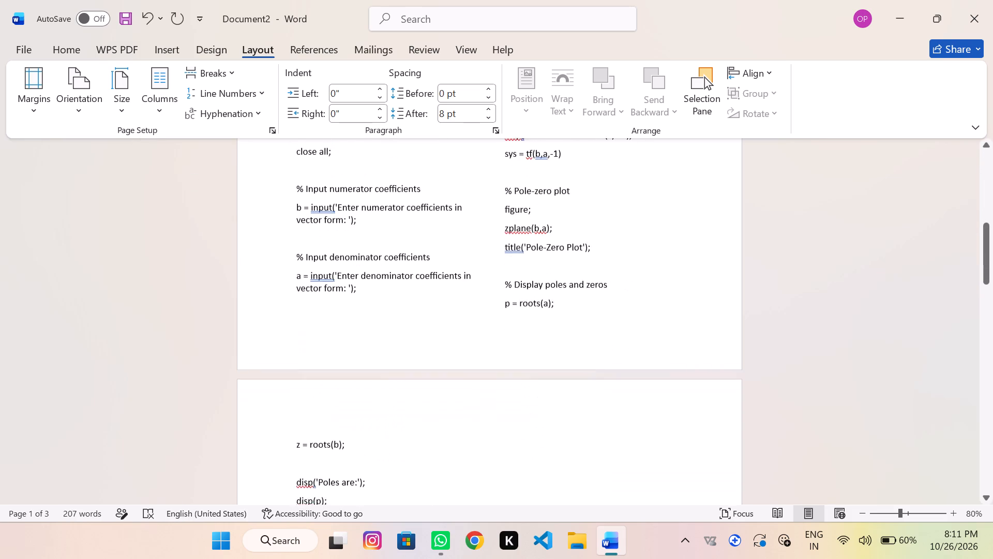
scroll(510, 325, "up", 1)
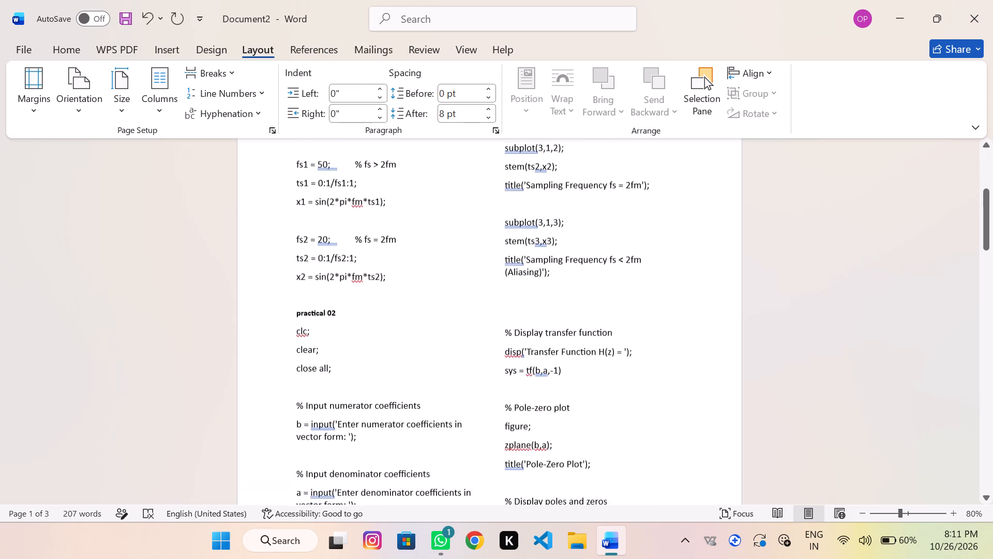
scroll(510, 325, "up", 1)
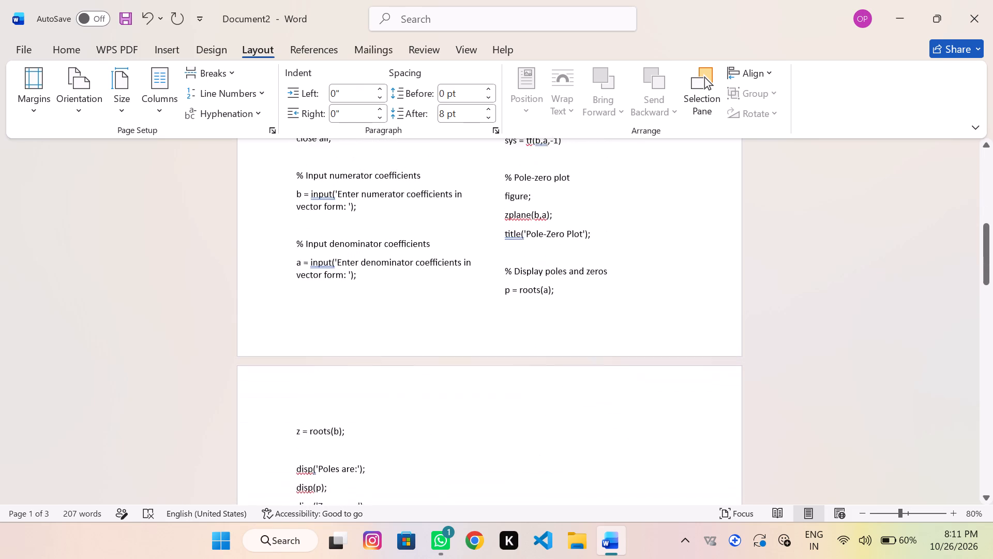
Insert seven blank lines between the "x2 = sin(2*pi*fm*ts2);" and "fs3 = 15;" lines in the two-column Practical 01 code.
scroll(510, 325, "up", 1)
left_click(292, 293)
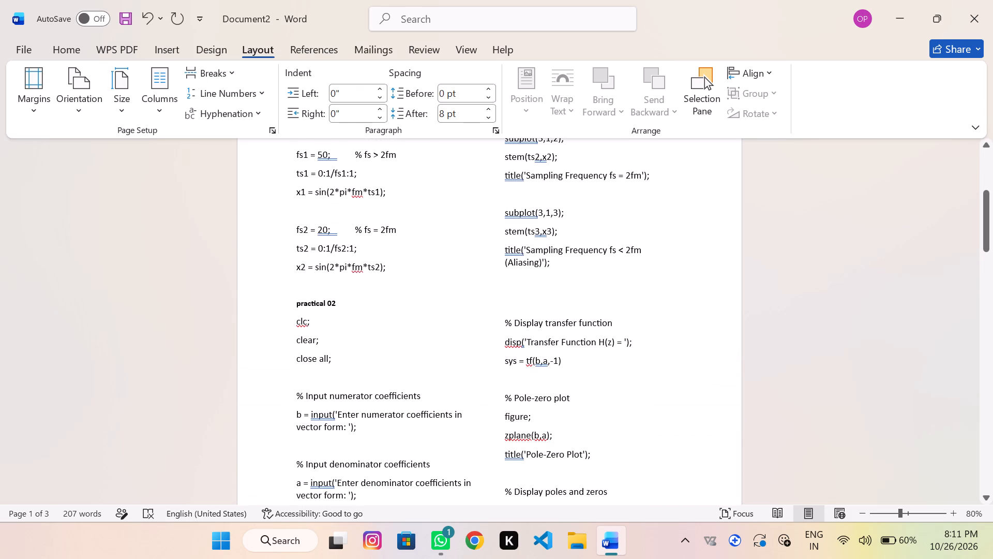
key("Return")
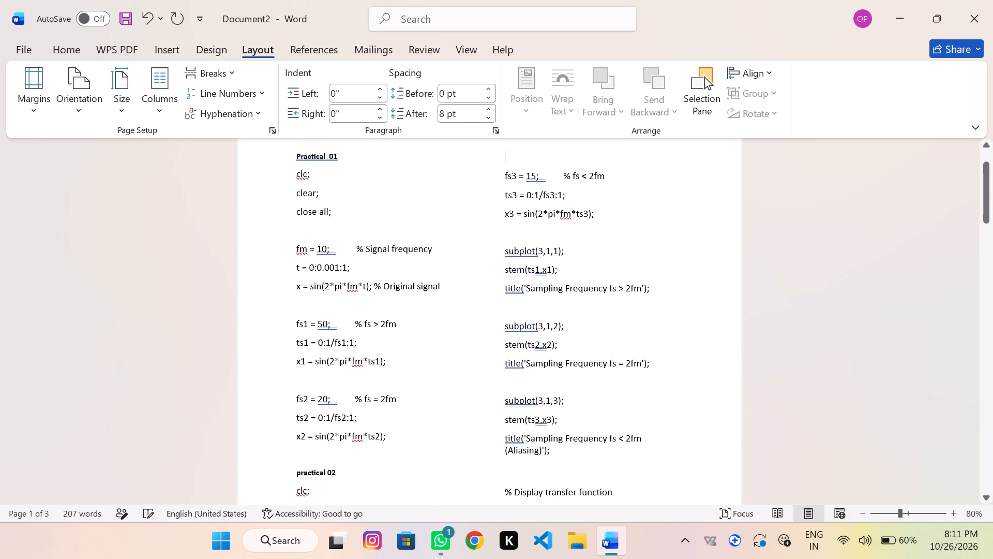
key("Return")
key("Return")
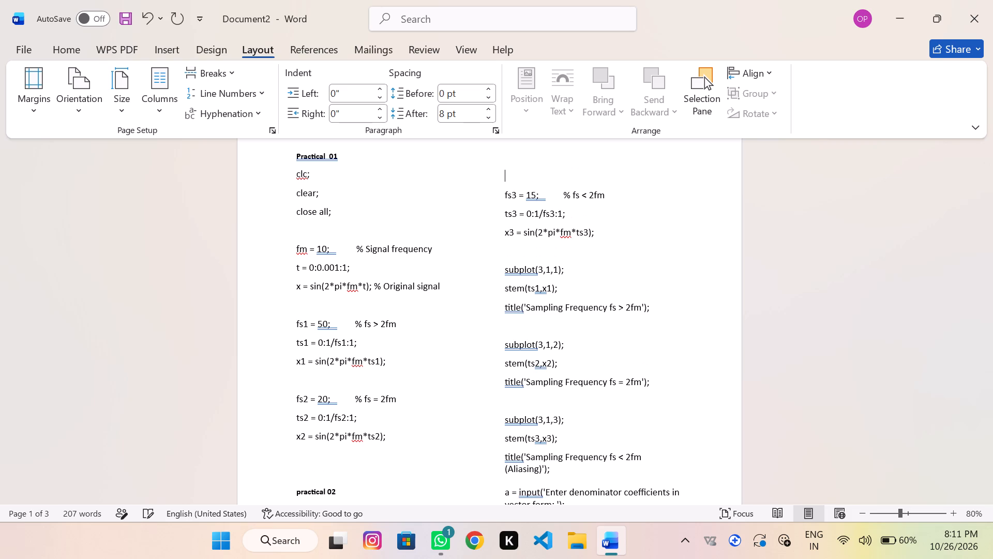
key("Return")
key("Return")
key("Return")
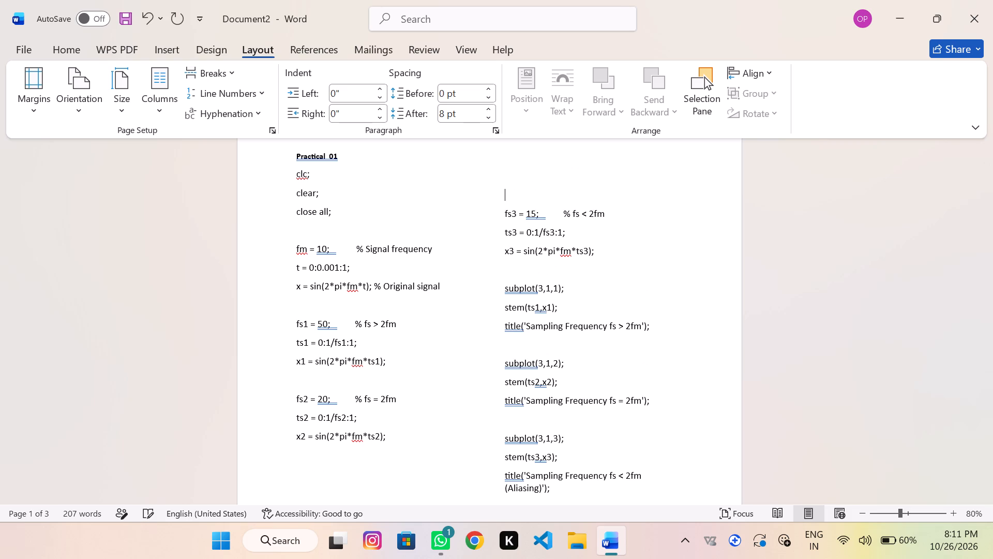
key("Return")
scroll(300, 291, "down", 2)
scroll(300, 291, "up", 1)
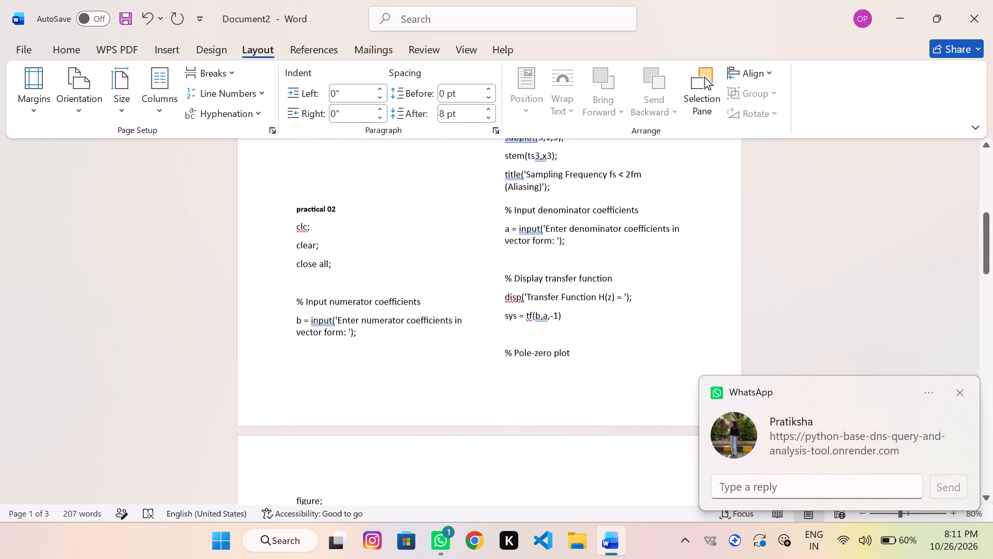
scroll(300, 291, "up", 1)
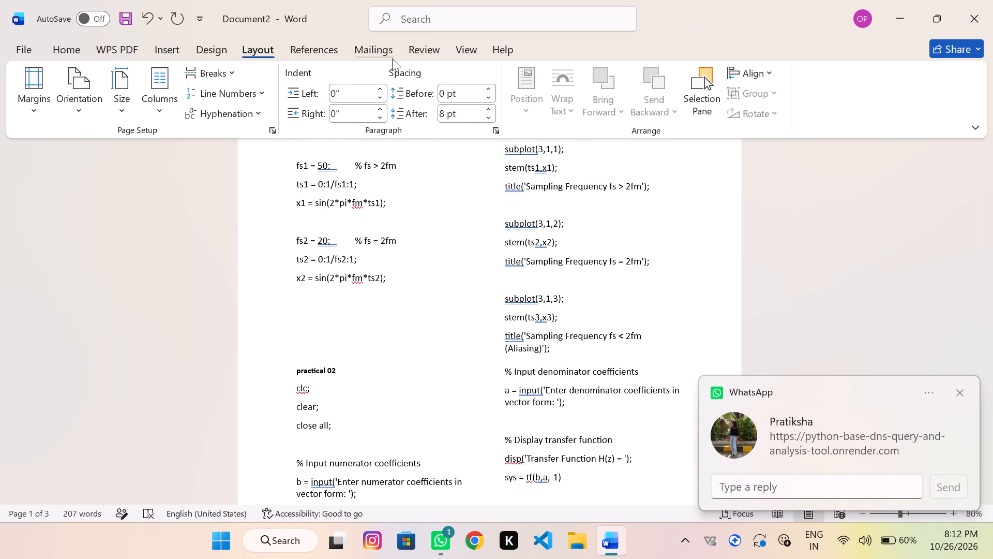
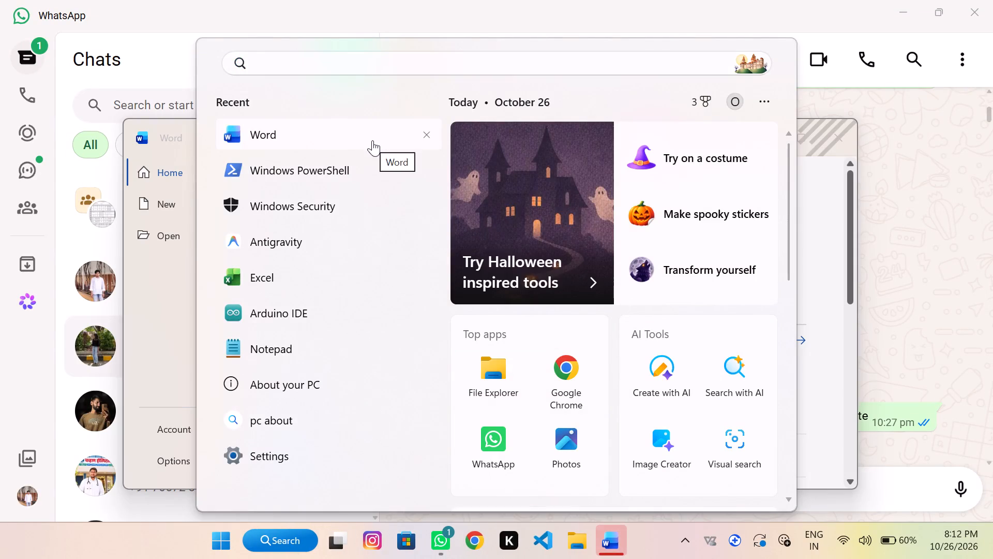
left_click(334, 130)
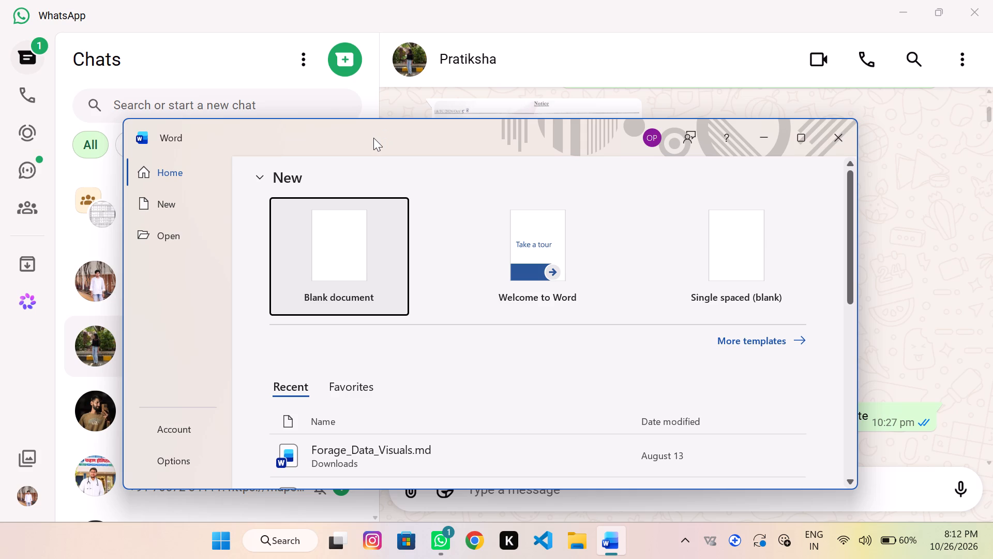
double_click(302, 228)
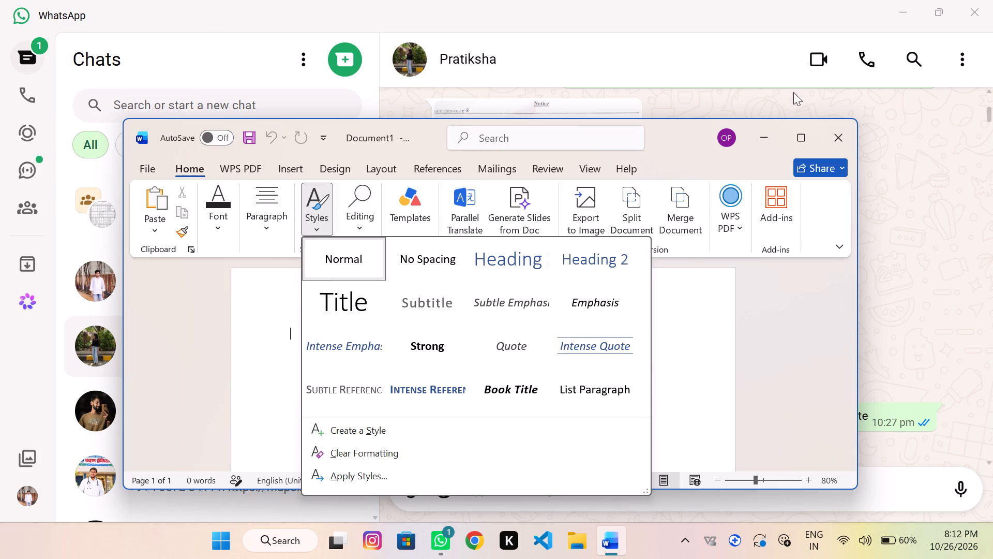
left_click(796, 141)
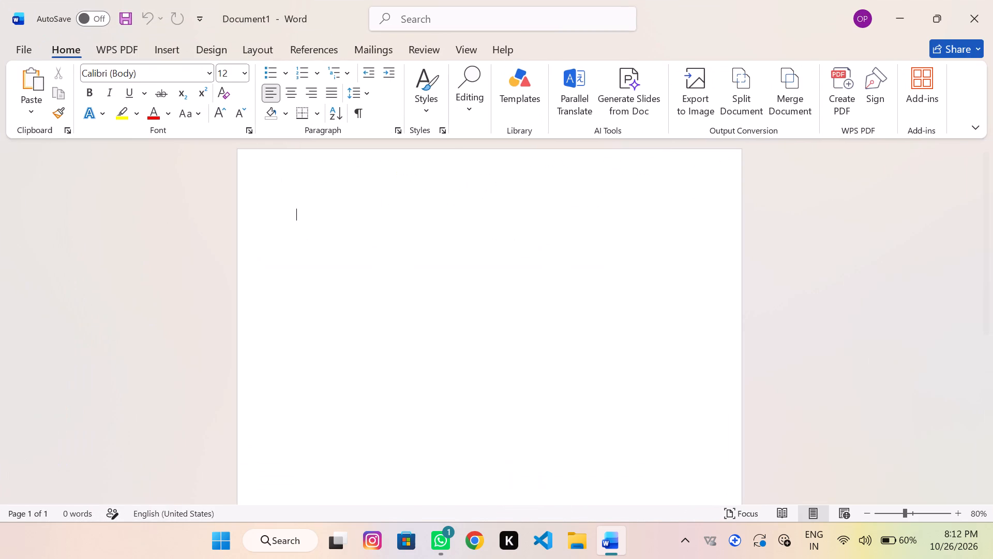
Enter the heading "Practical 02" on the first line of the blank document and start a new line below it.
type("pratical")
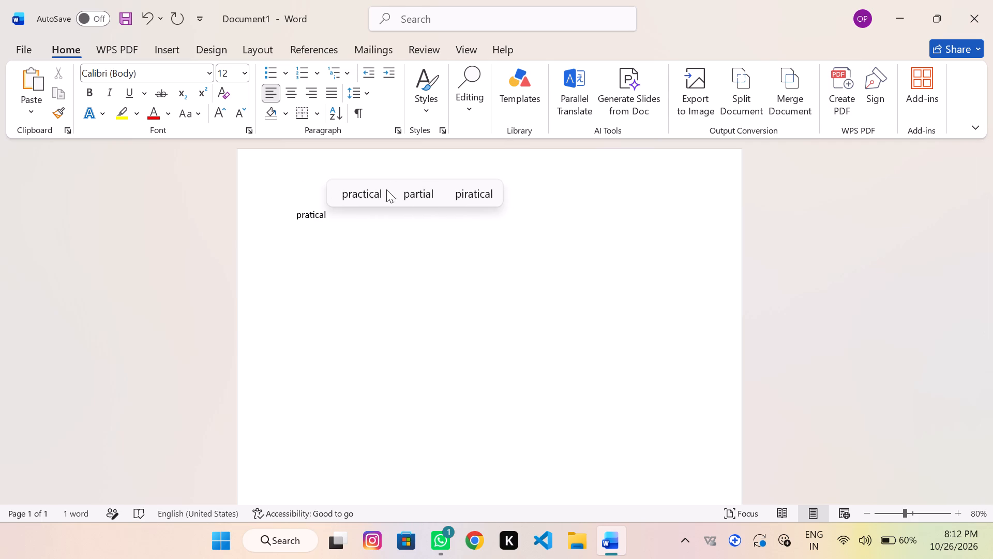
left_click(359, 187)
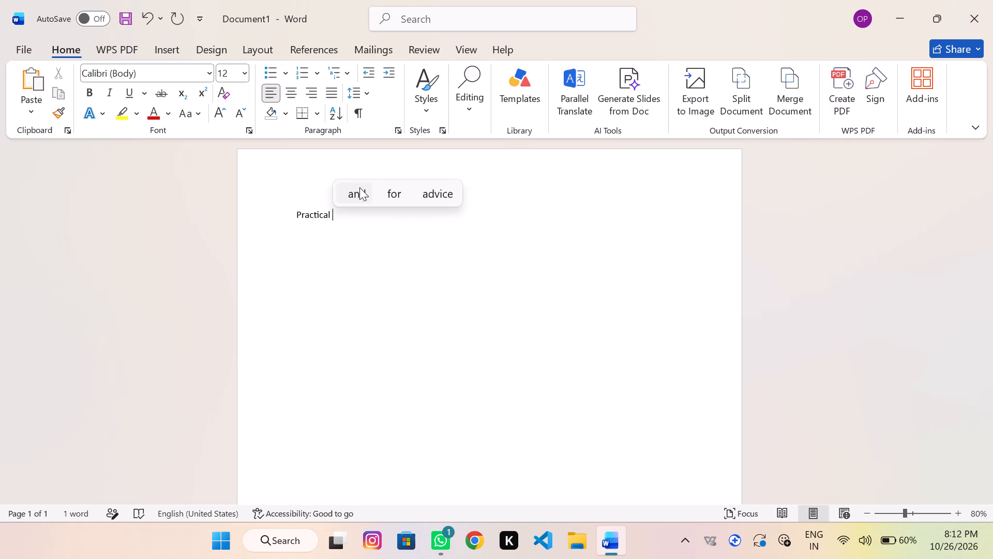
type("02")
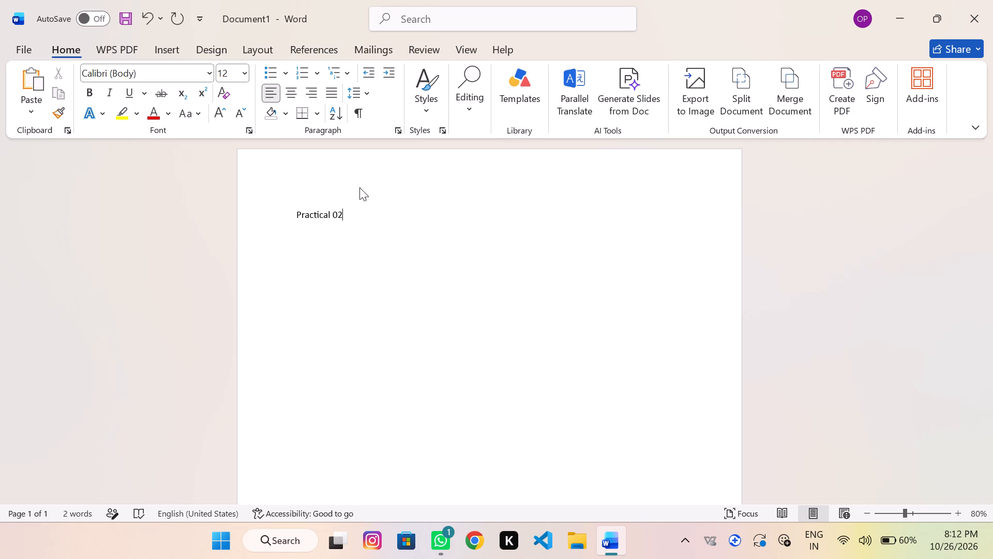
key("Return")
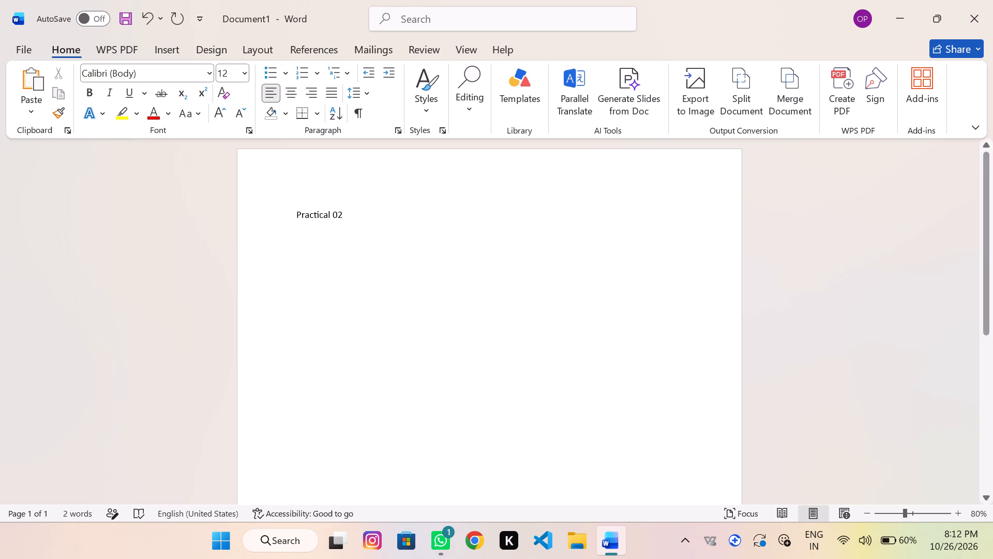
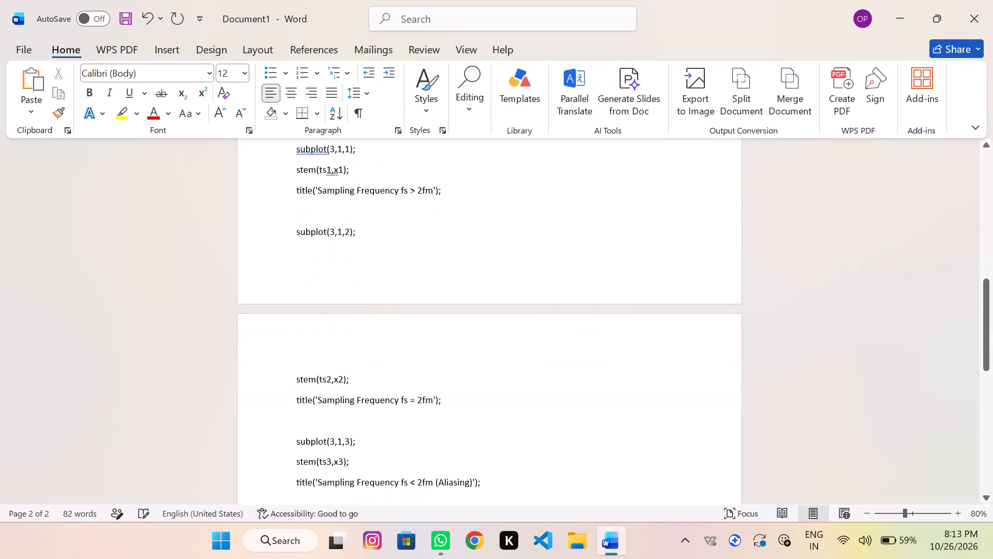
Lay out all the code below the "Practical 02" heading, from "clc;" to the 'Sampling Frequency fs < 2fm (Aliasing)' title line, in two columns.
scroll(435, 407, "up", 5)
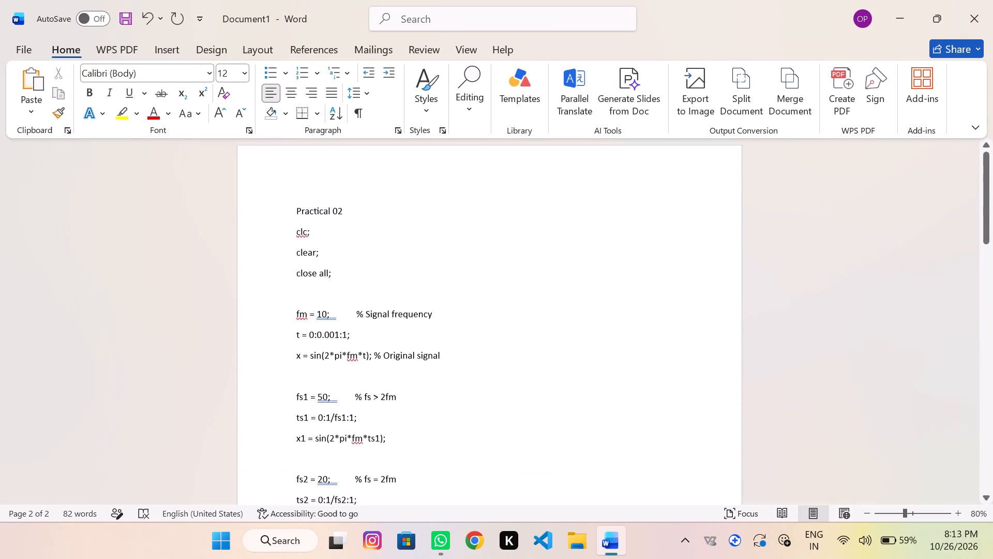
scroll(435, 407, "up", 1)
left_click(288, 236)
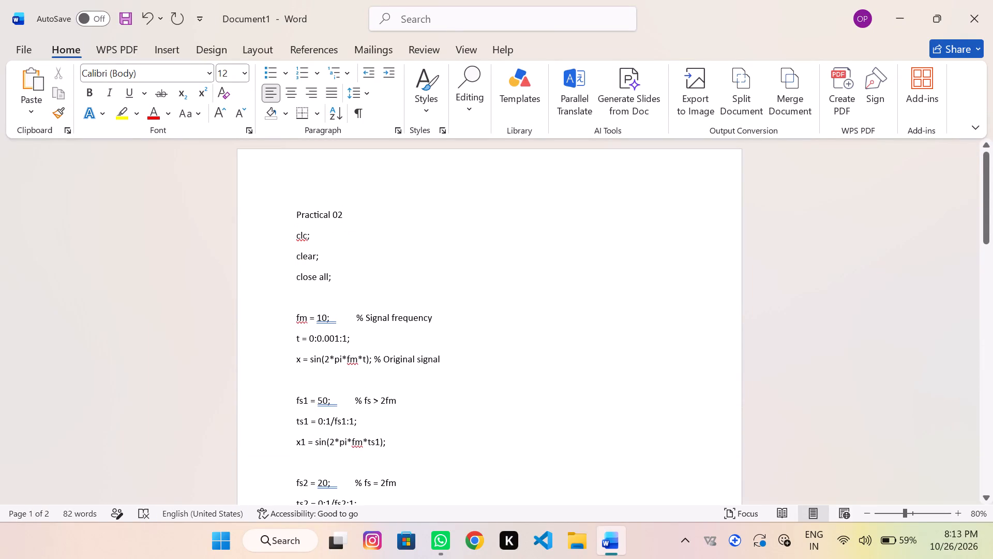
left_click_drag(288, 236, 437, 390)
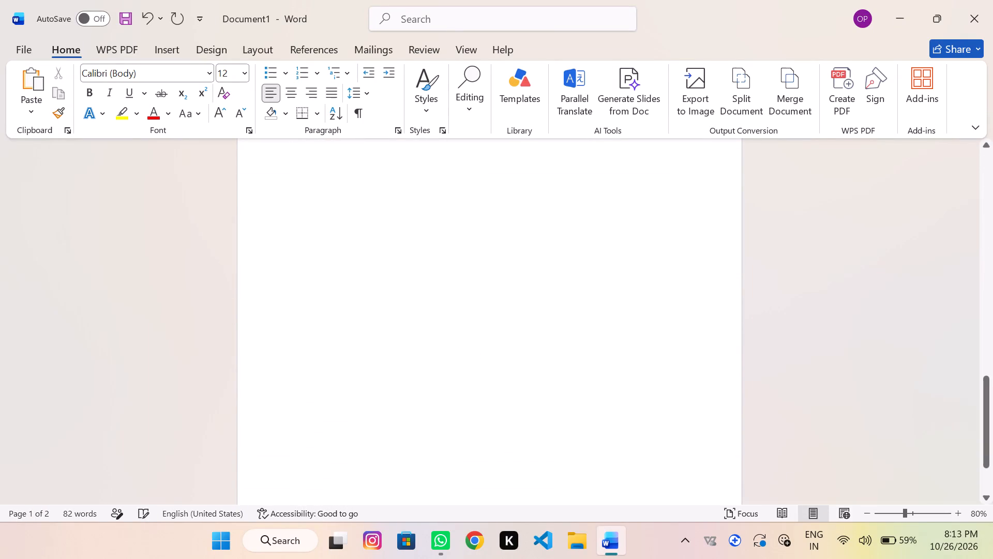
left_click_drag(437, 390, 296, 142)
scroll(454, 201, "down", 1)
left_click_drag(296, 142, 404, 475)
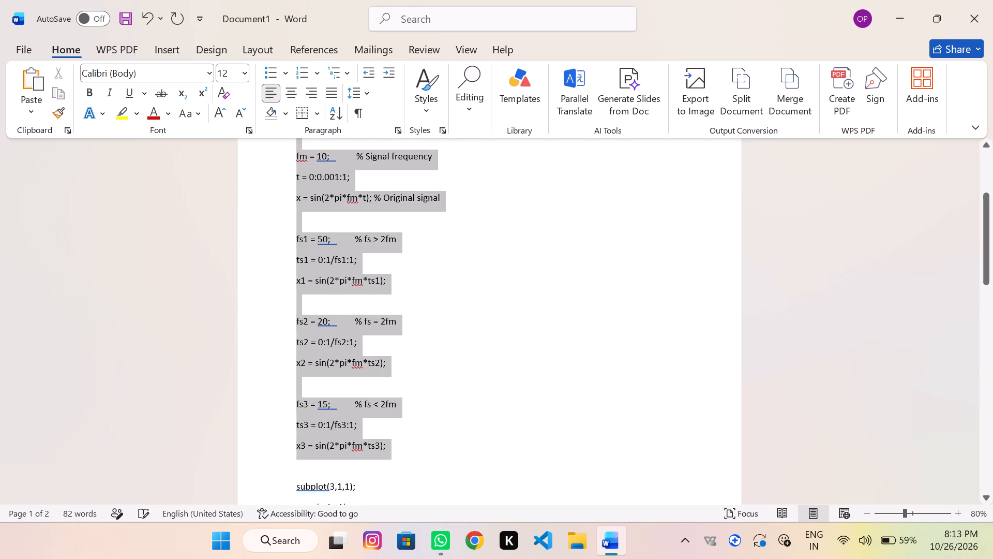
left_click_drag(404, 475, 427, 497)
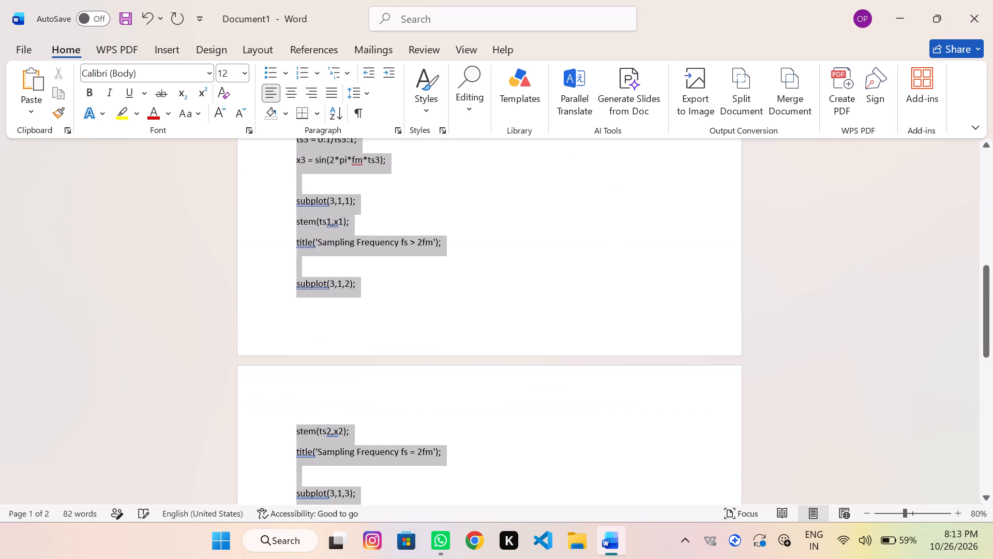
left_click_drag(427, 497, 508, 435)
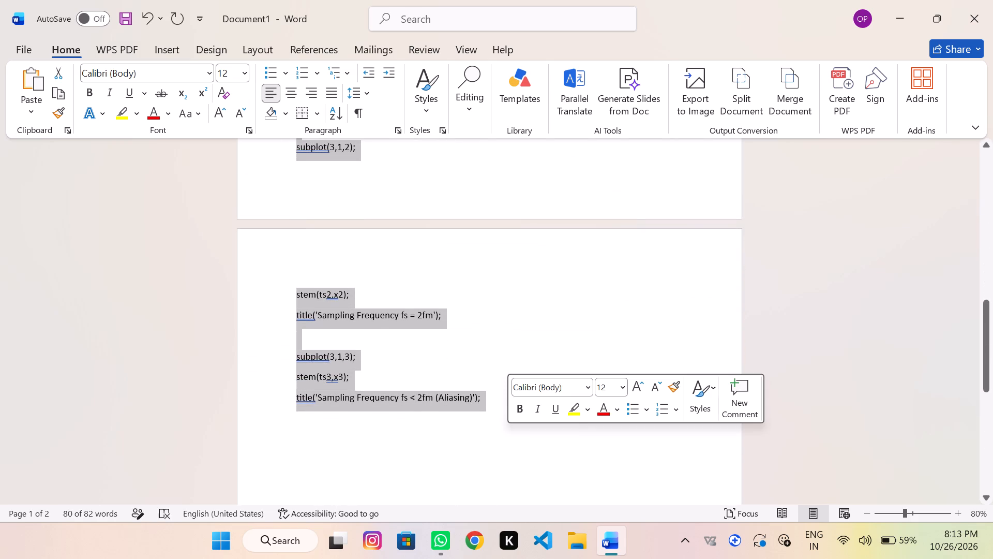
left_click(257, 45)
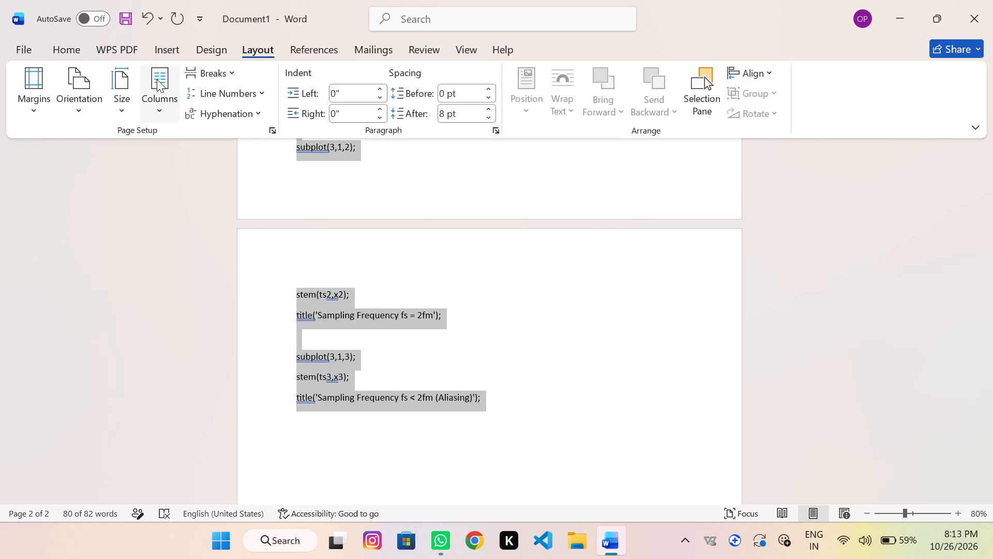
left_click(157, 79)
left_click(174, 181)
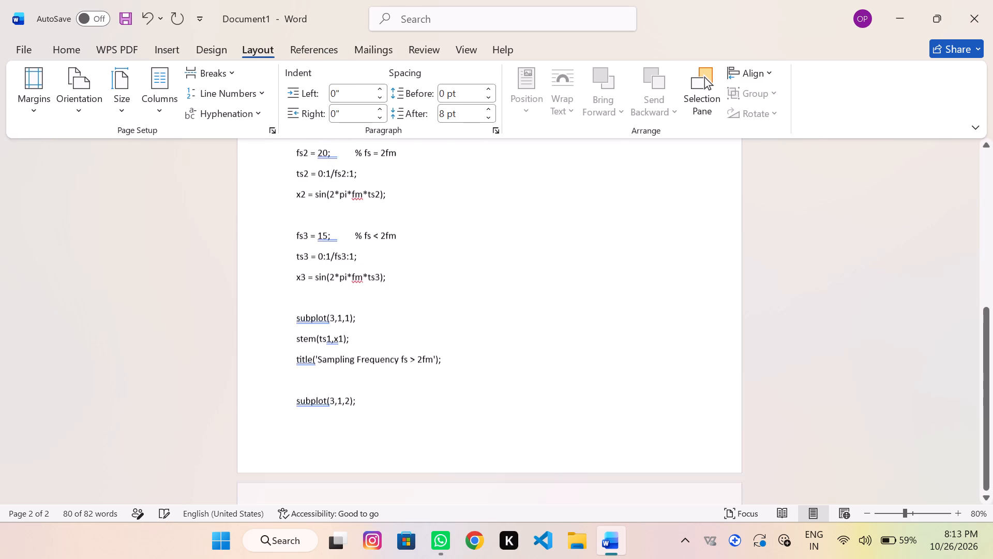
Renumber the heading above the sampling frequency code so that it reads "Practical 01".
left_click(508, 291)
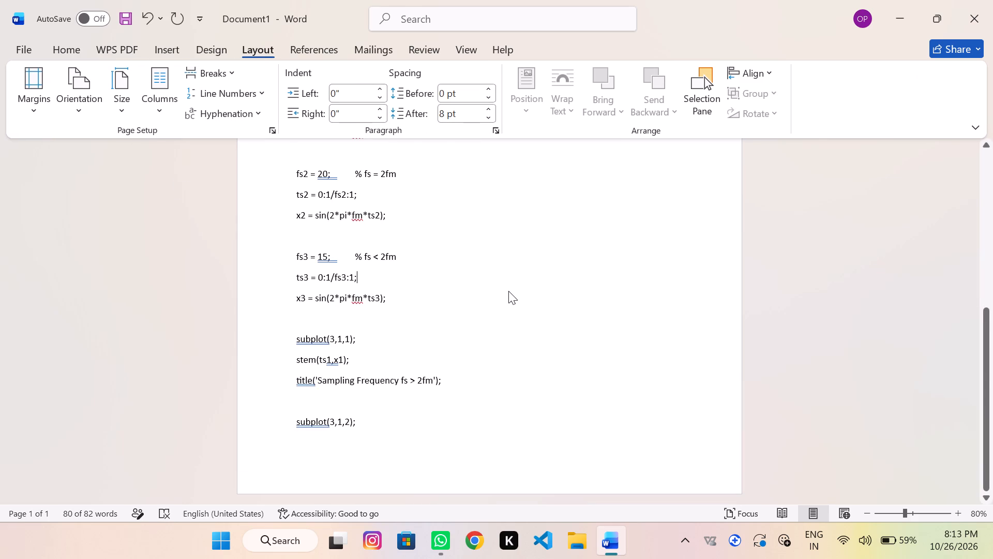
scroll(507, 309, "up", 3)
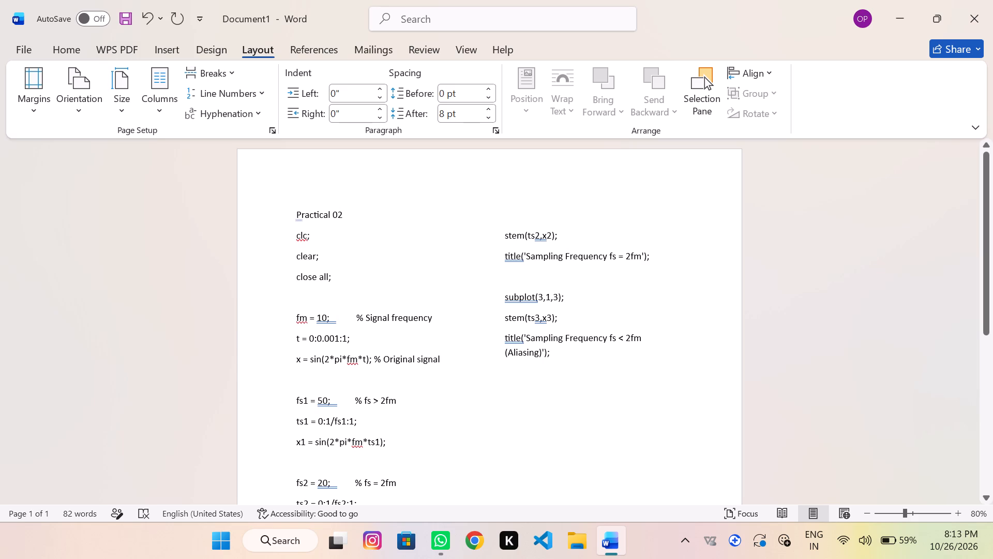
scroll(397, 211, "up", 1)
left_click(344, 211)
key("BackSpace")
key("1")
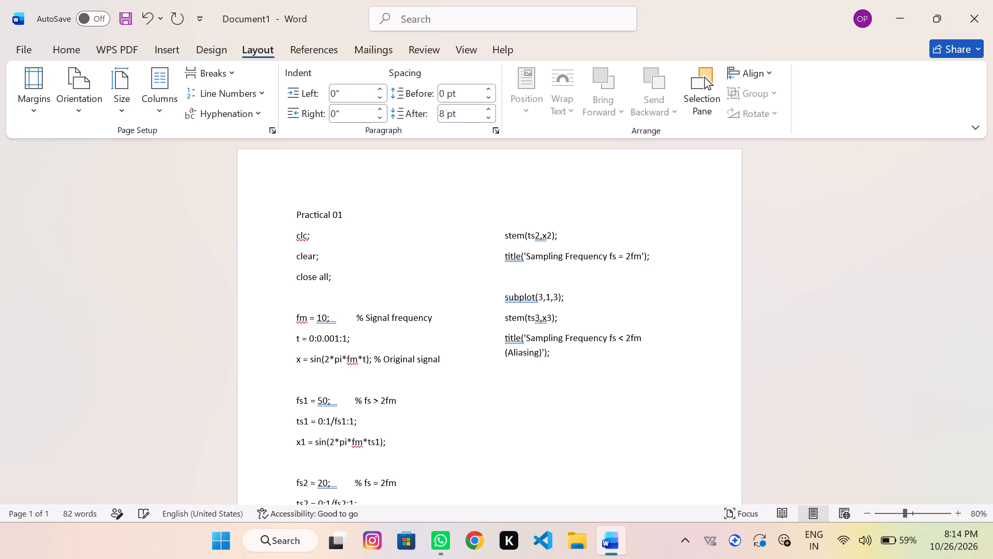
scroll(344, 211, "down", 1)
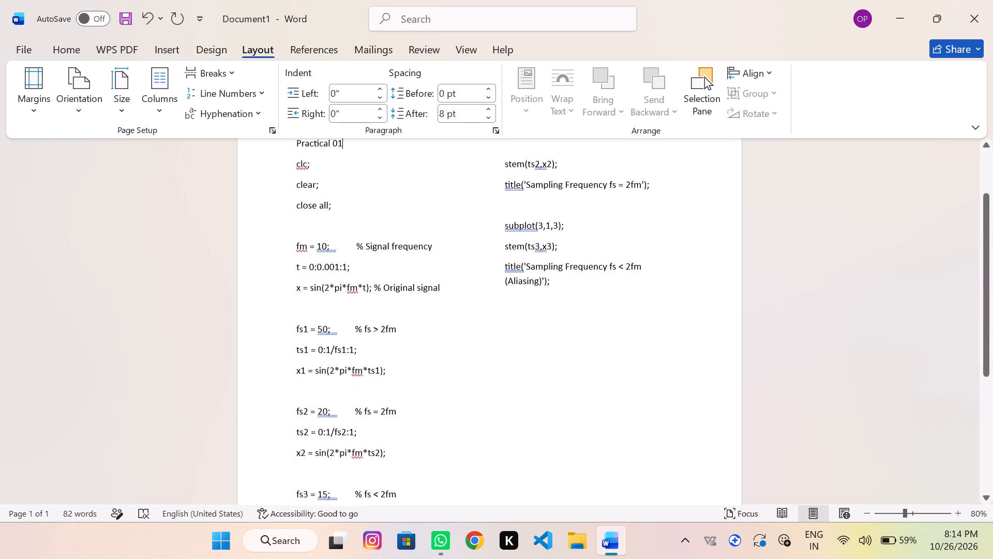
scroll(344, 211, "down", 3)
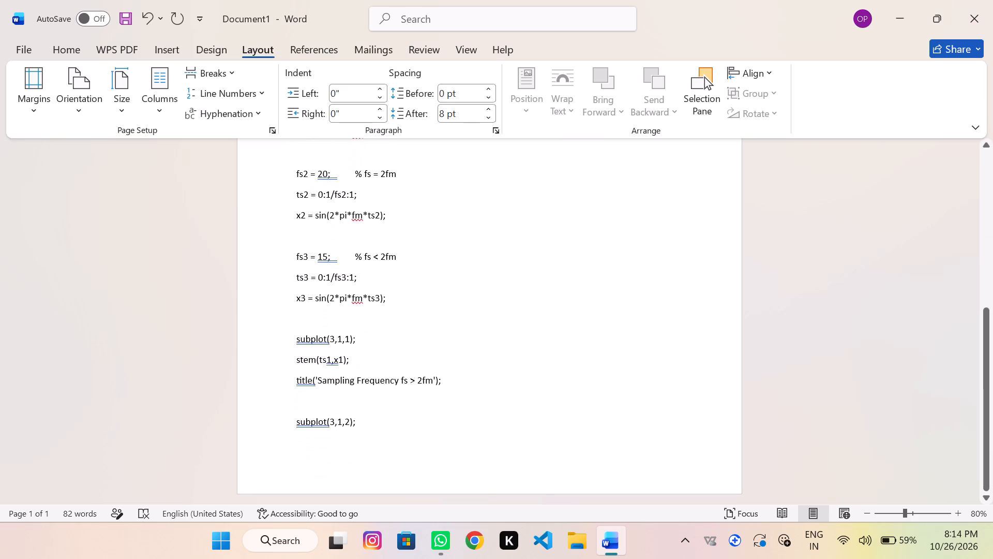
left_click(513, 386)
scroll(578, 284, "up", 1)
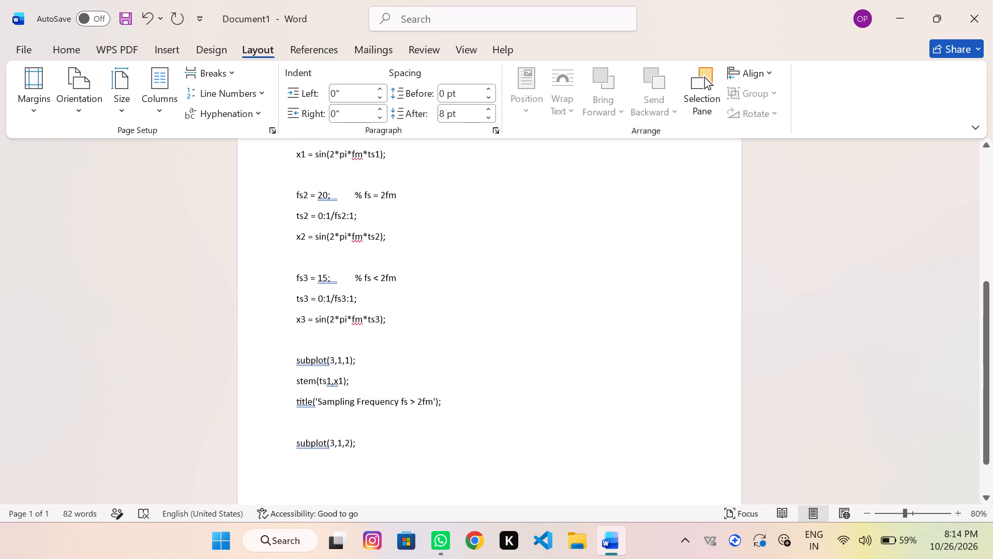
Add blank lines after the 'Sampling Frequency fs < 2fm (Aliasing)' title line until the insertion point reaches the start of the second page.
scroll(578, 284, "up", 2)
left_click(562, 359)
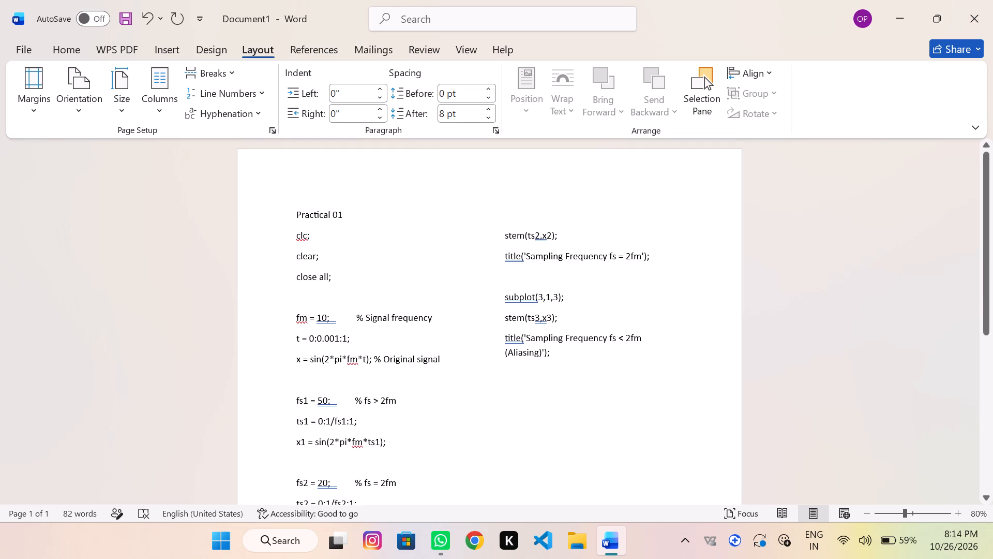
key("Return")
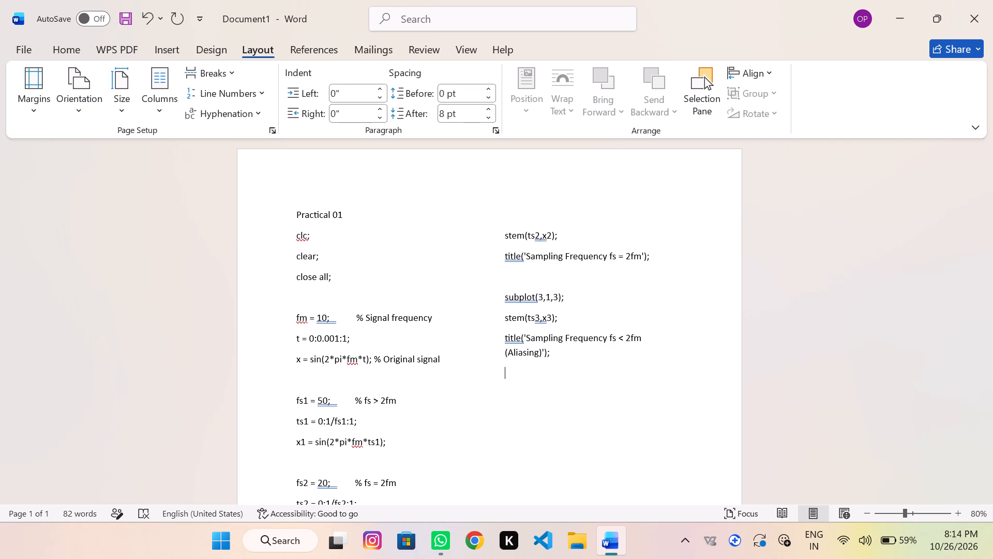
key("Return")
key("Return")
key("Return")
key("Return")
key("Return")
key("Return")
key("Return")
key("Return")
key("Return")
key("Return")
key("Return")
key("Return")
key("Return")
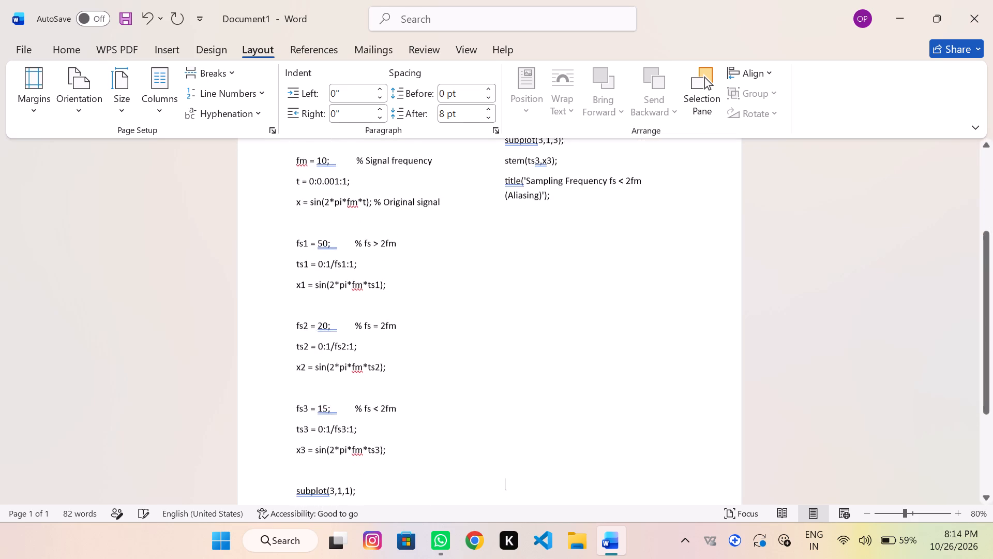
key("Return")
key("Return")
key("Return")
key("Return")
key("Return")
key("Return")
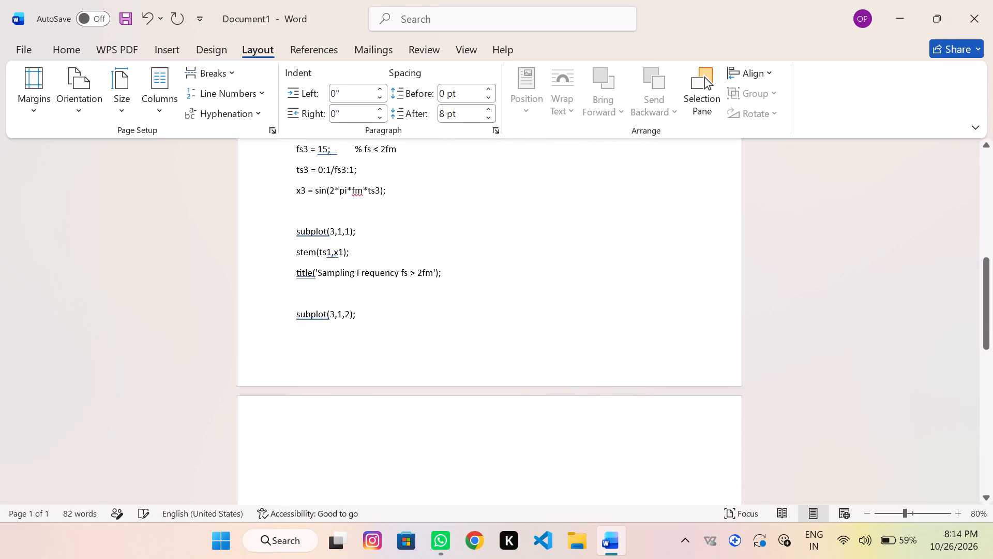
key("BackSpace")
key("BackSpace")
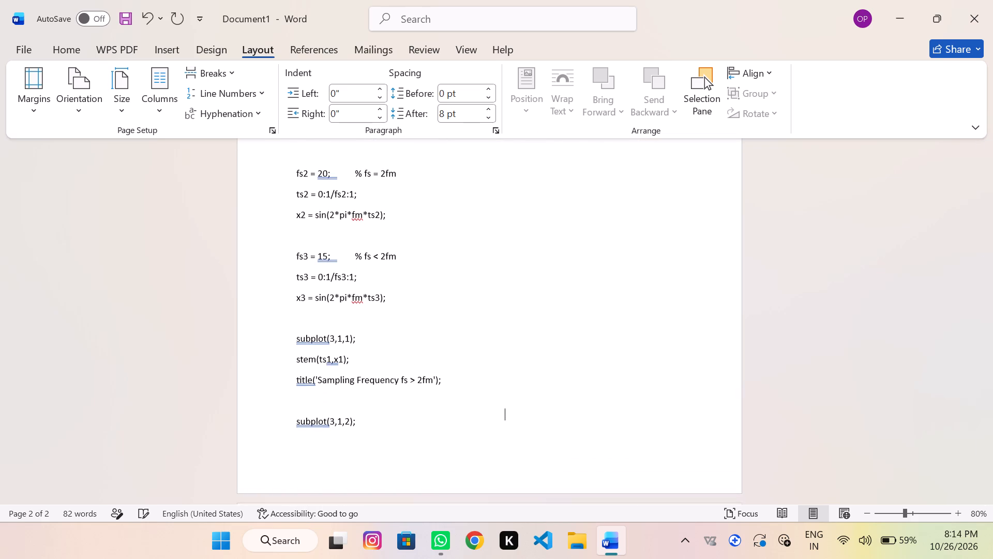
key("Return")
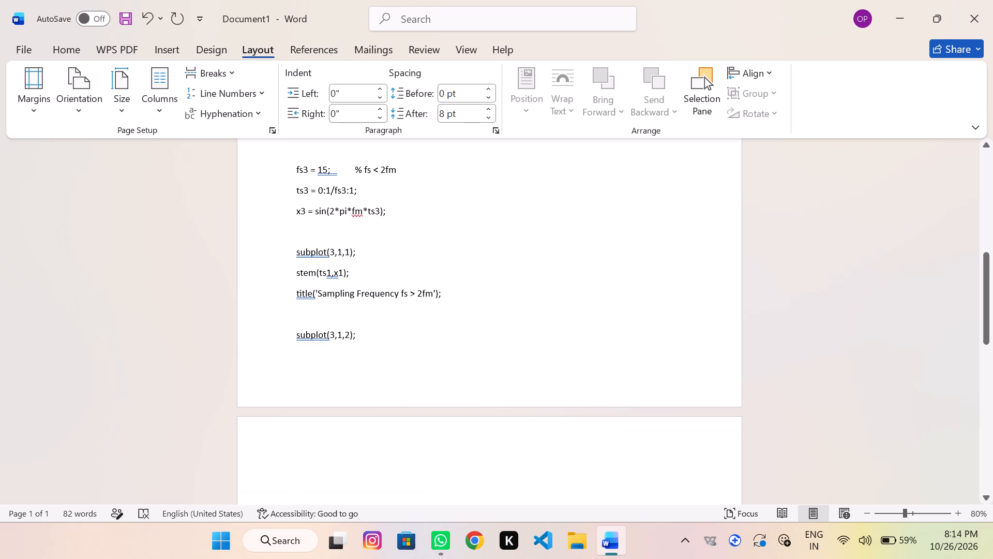
Enter the heading "Practical 02" at the top of the second page and start a new line below it.
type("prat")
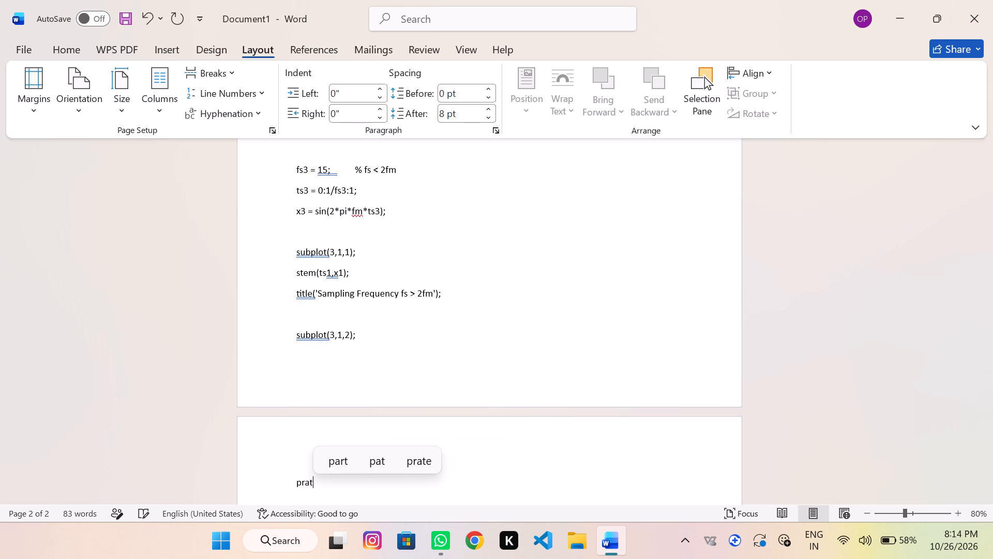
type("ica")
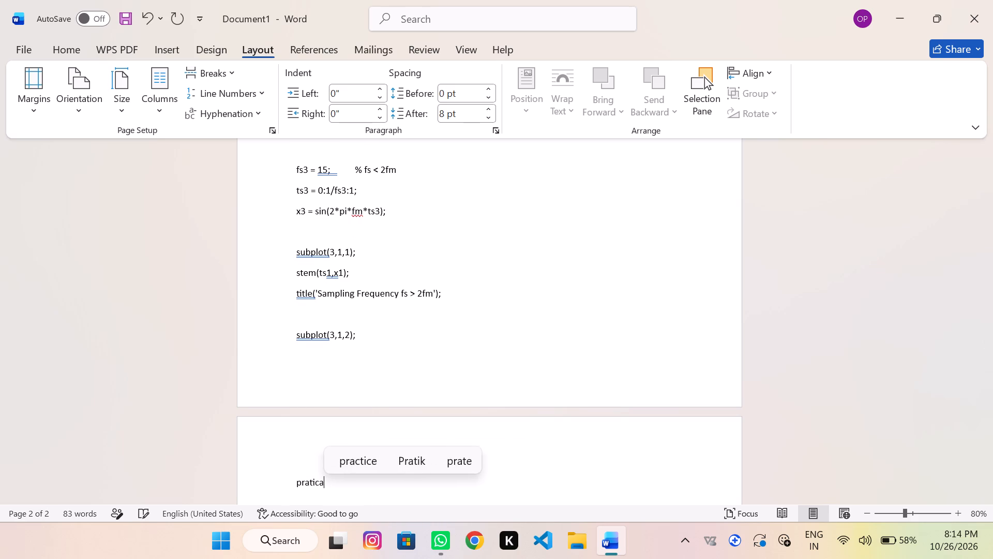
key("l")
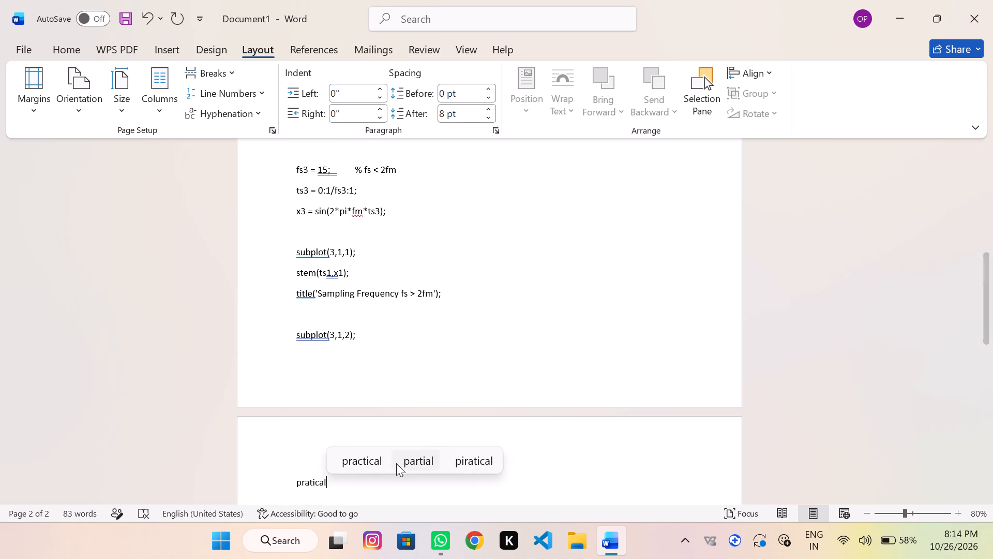
left_click(370, 460)
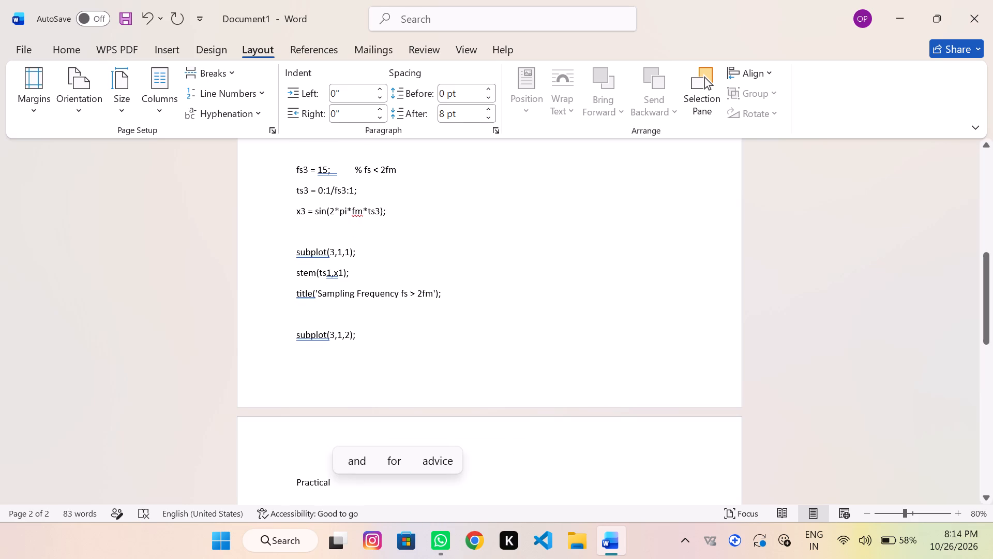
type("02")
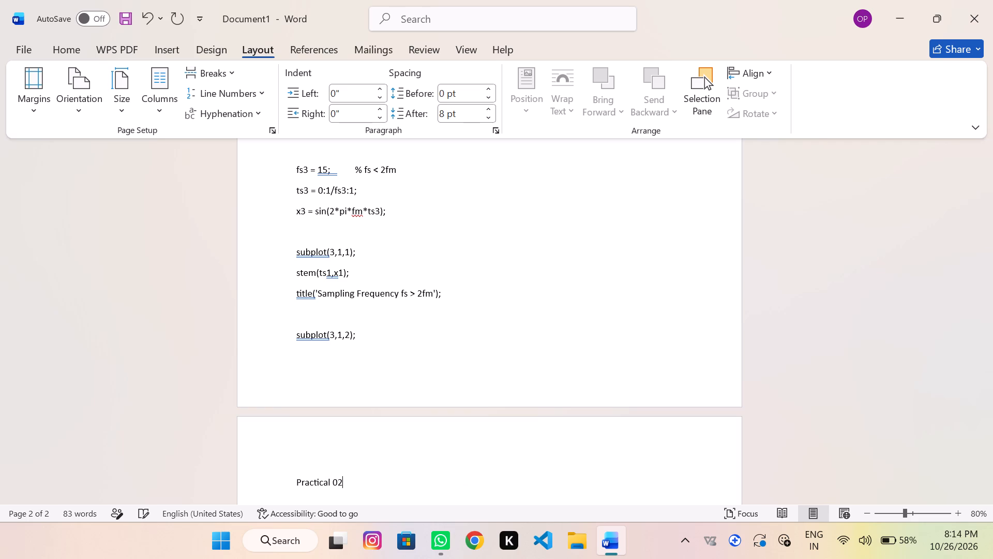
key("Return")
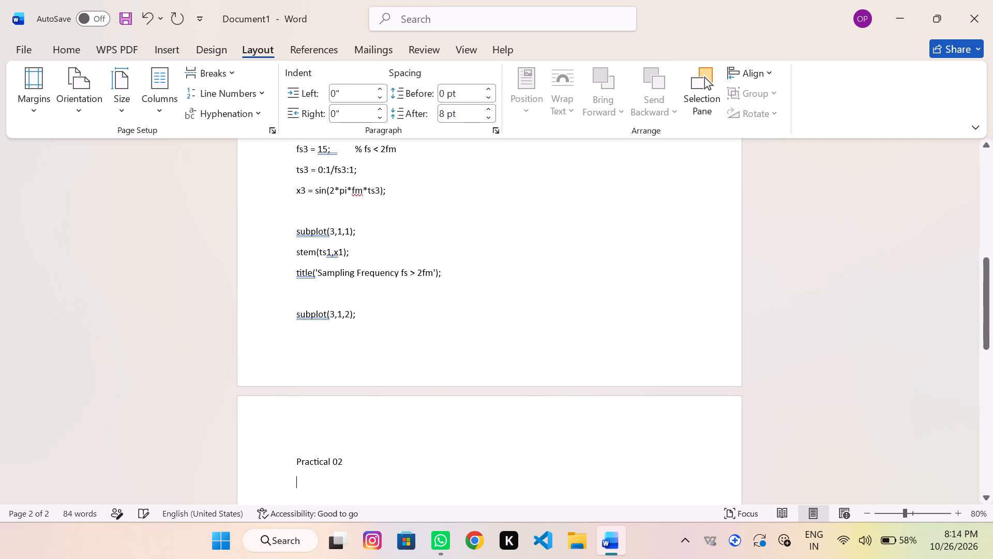
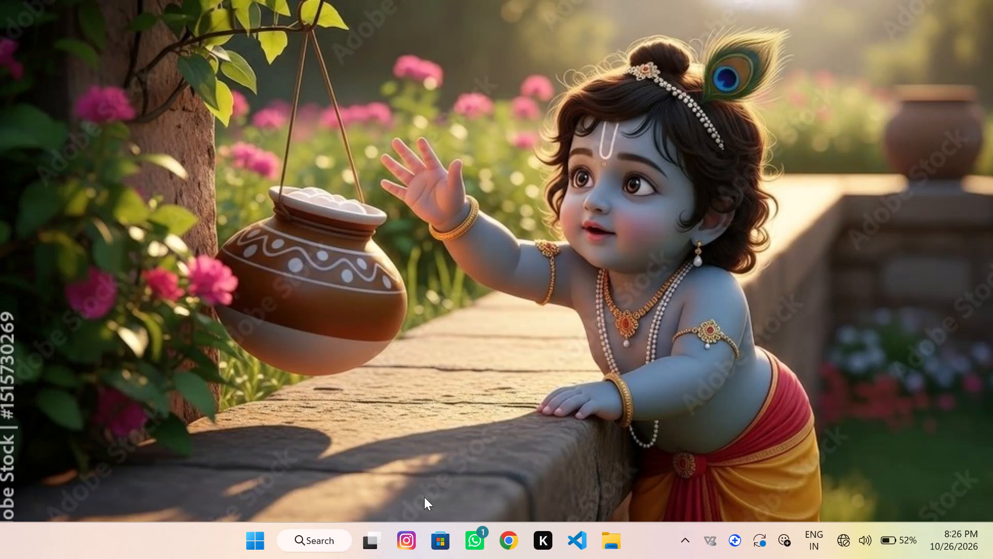
Launch Word from the desktop.
left_click(305, 539)
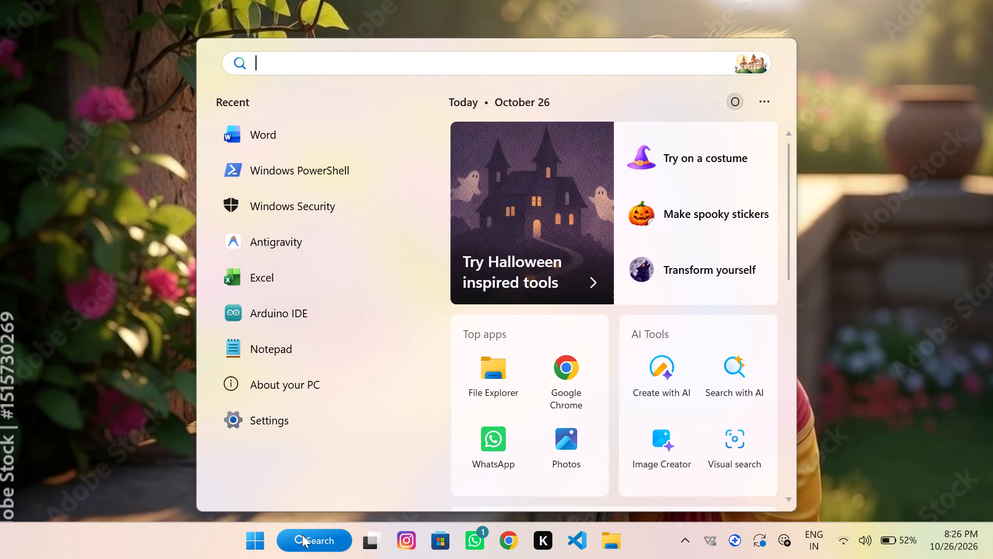
left_click(336, 130)
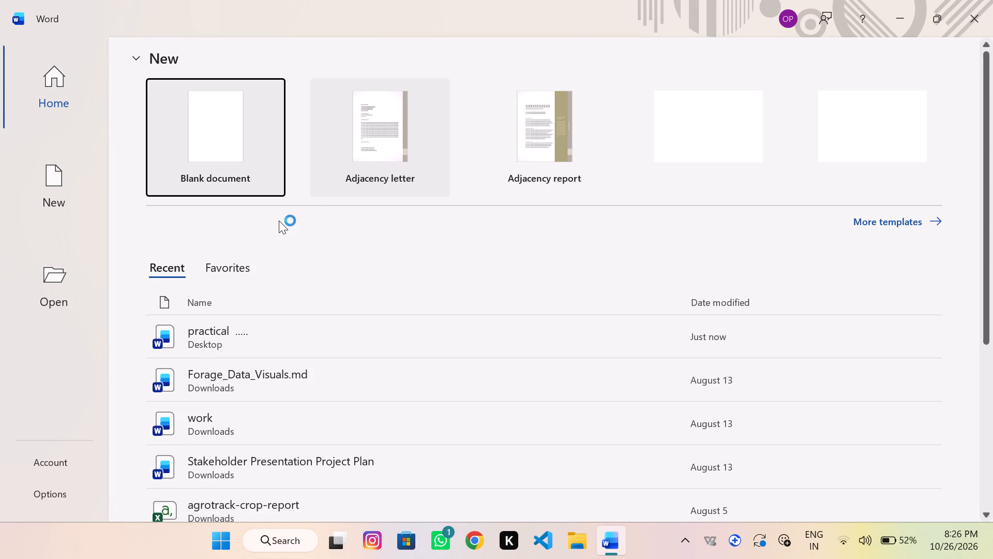
Reopen the recent "practical ....." document stored on the Desktop.
double_click(330, 333)
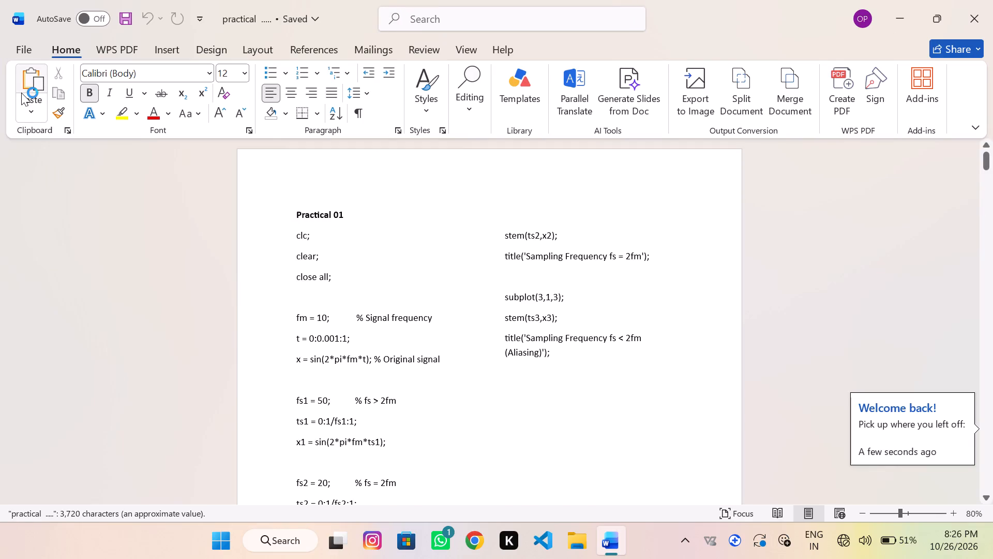
Save a copy of the practical document to the Desktop in PDF format.
left_click(23, 50)
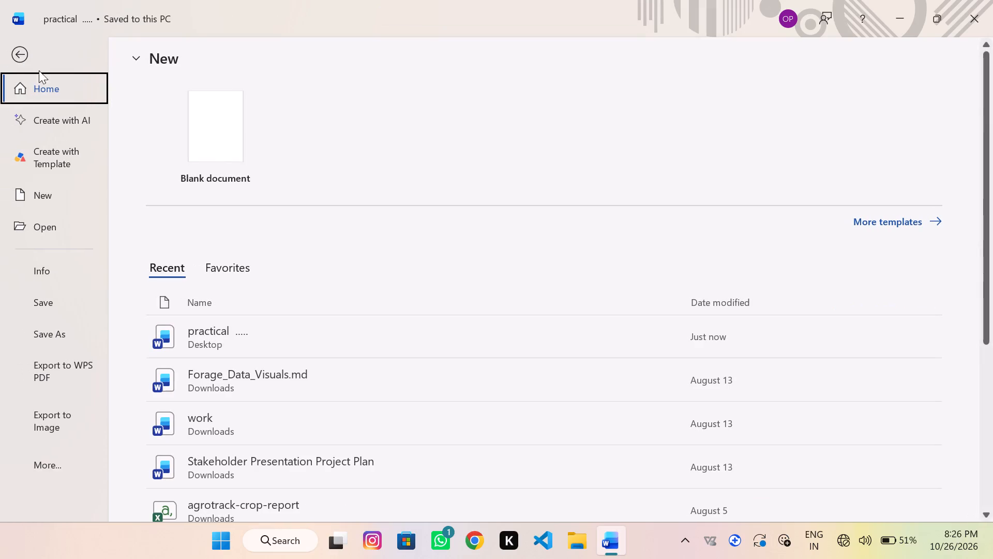
left_click(63, 334)
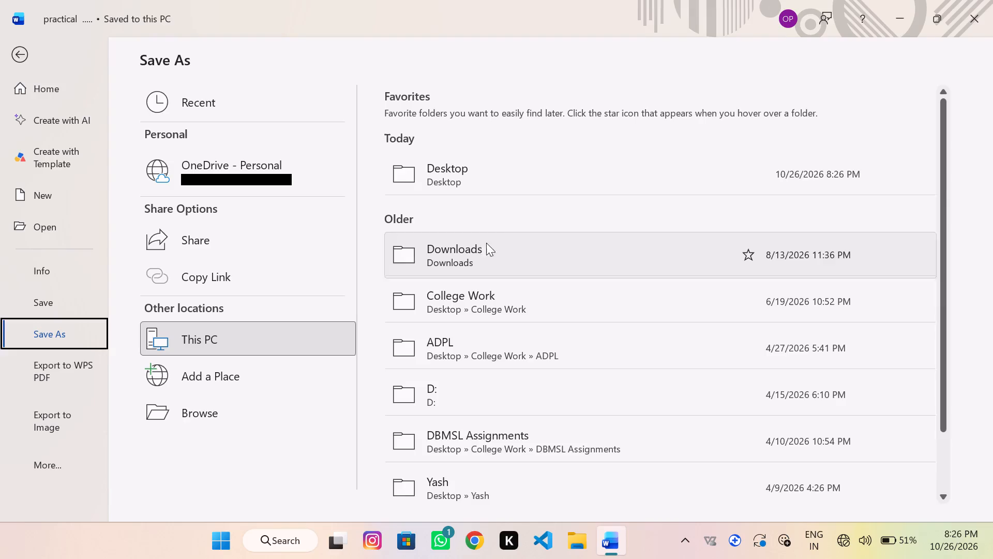
left_click(531, 253)
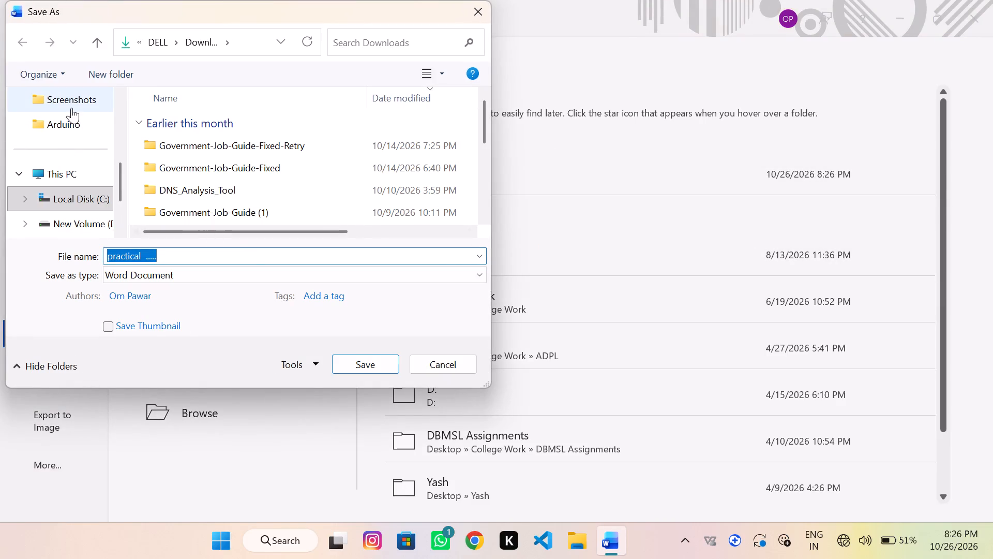
scroll(71, 108, "up", 1)
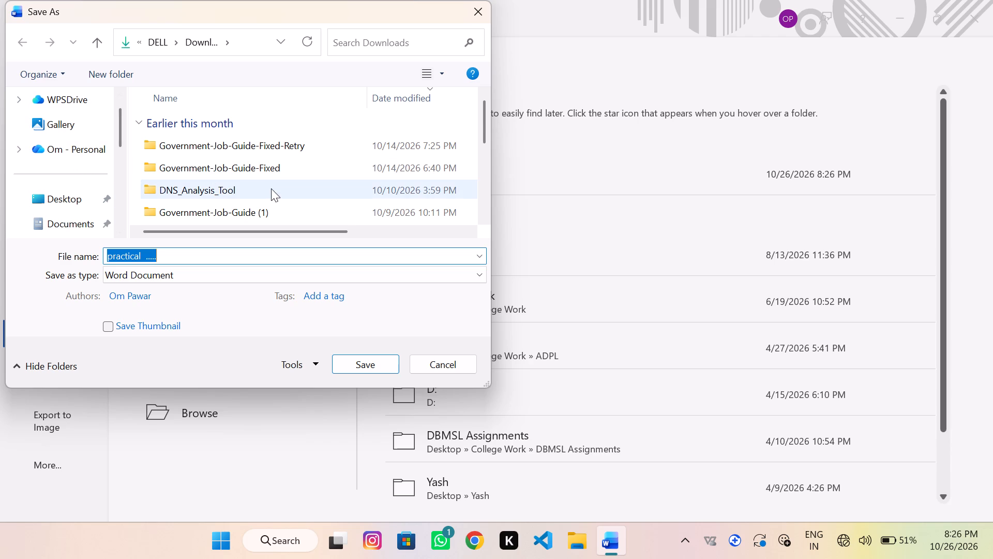
scroll(271, 188, "down", 2)
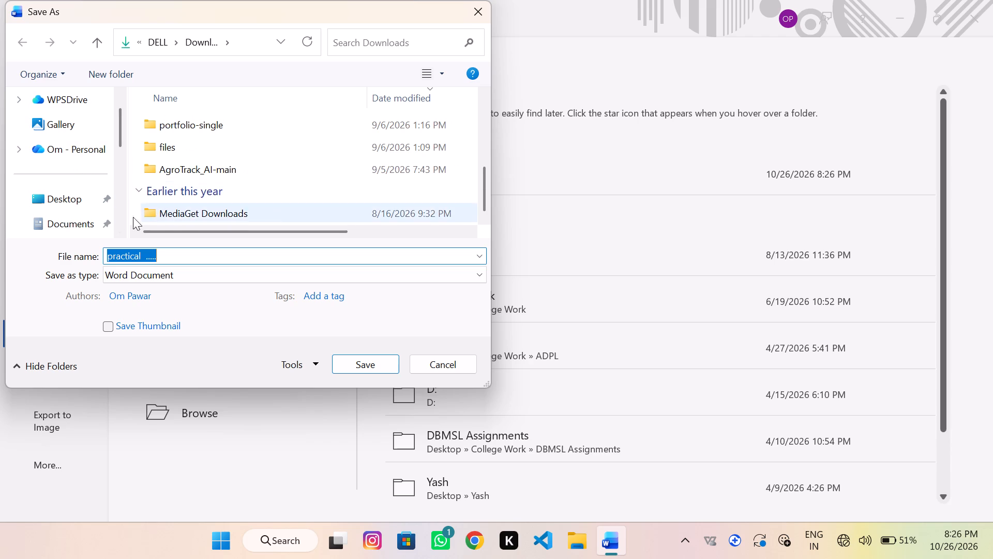
left_click(74, 204)
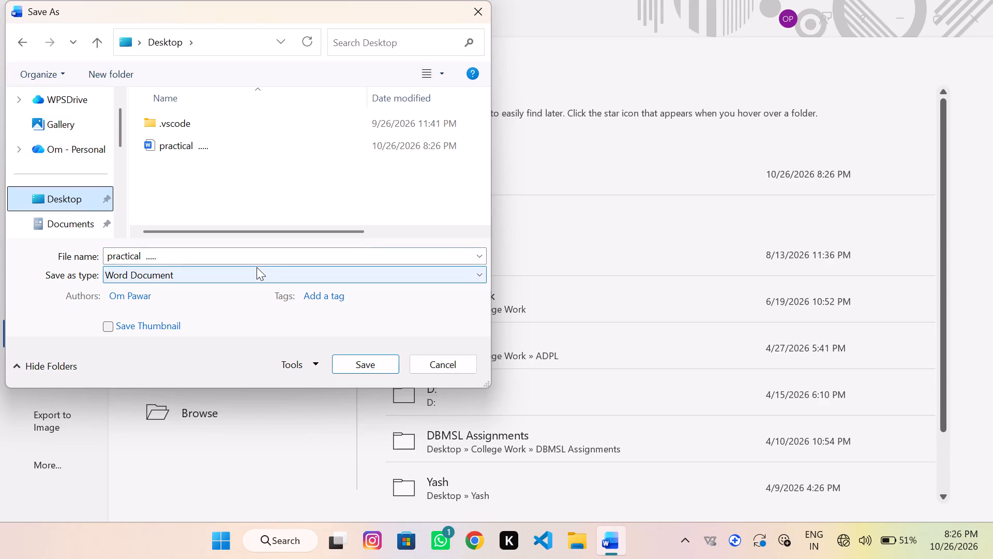
left_click(257, 267)
left_click(231, 366)
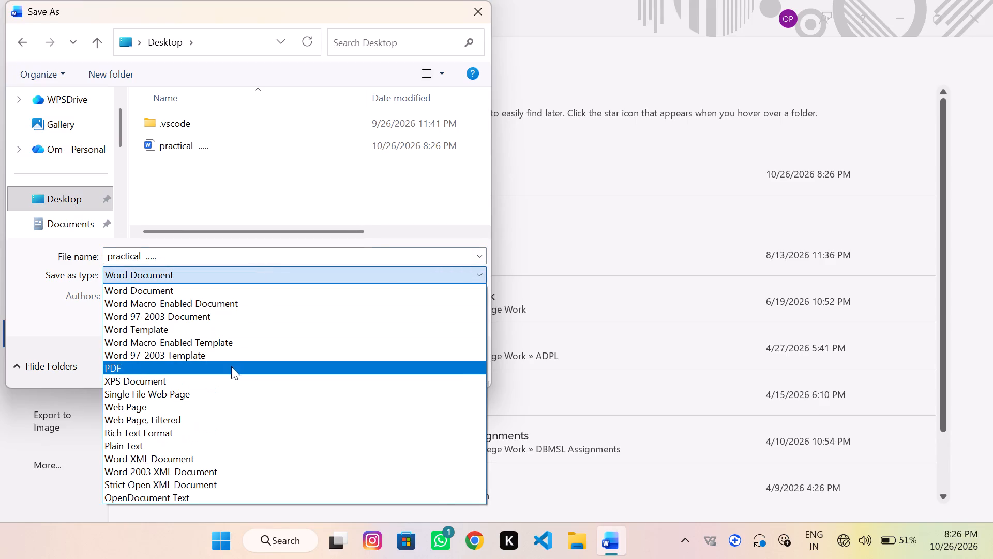
left_click(375, 402)
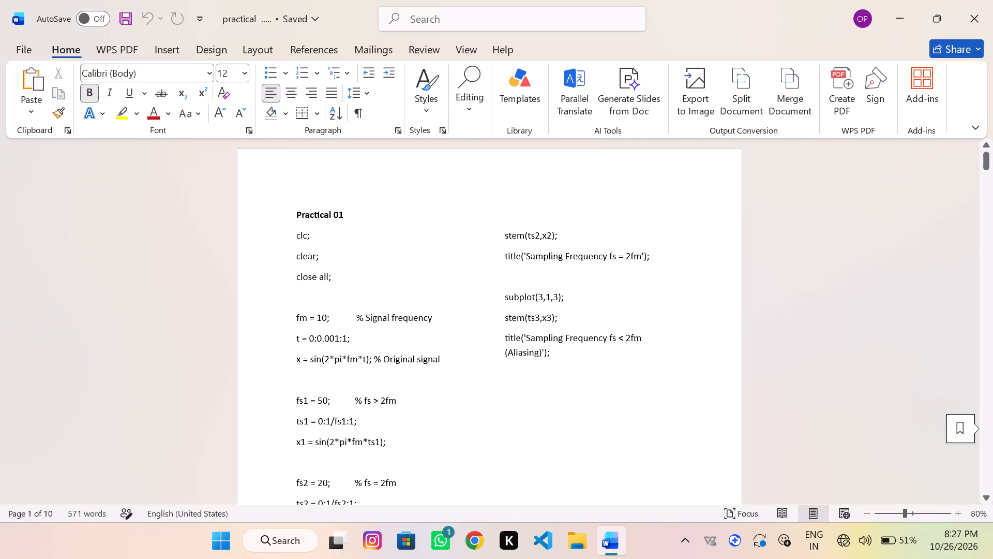
Close the Word document and dismiss the new desktop file notification.
left_click(956, 45)
left_click(970, 12)
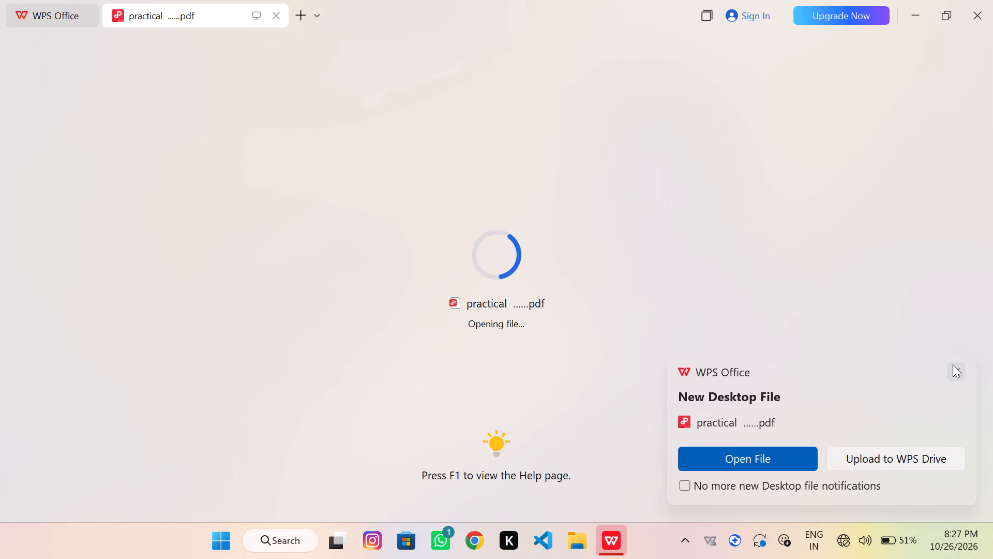
left_click(953, 364)
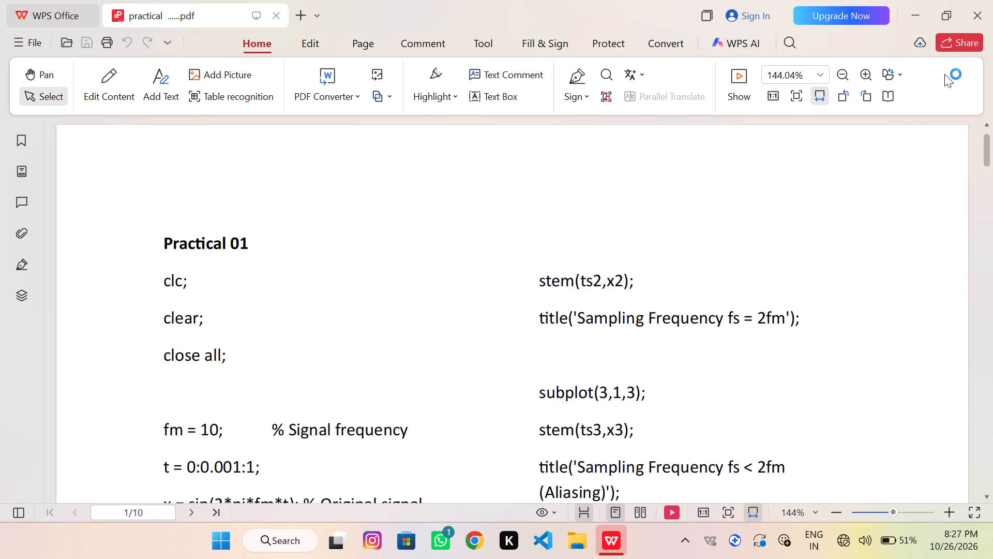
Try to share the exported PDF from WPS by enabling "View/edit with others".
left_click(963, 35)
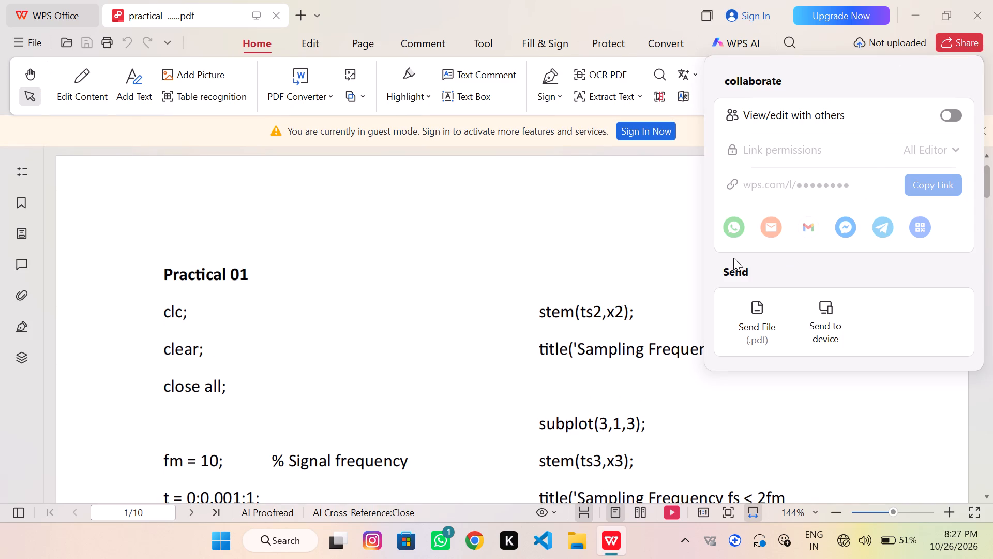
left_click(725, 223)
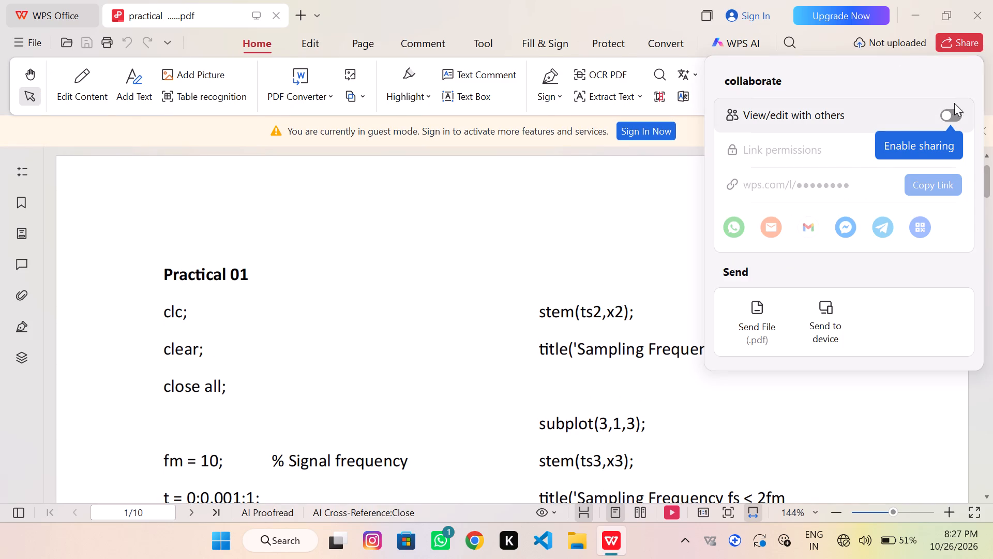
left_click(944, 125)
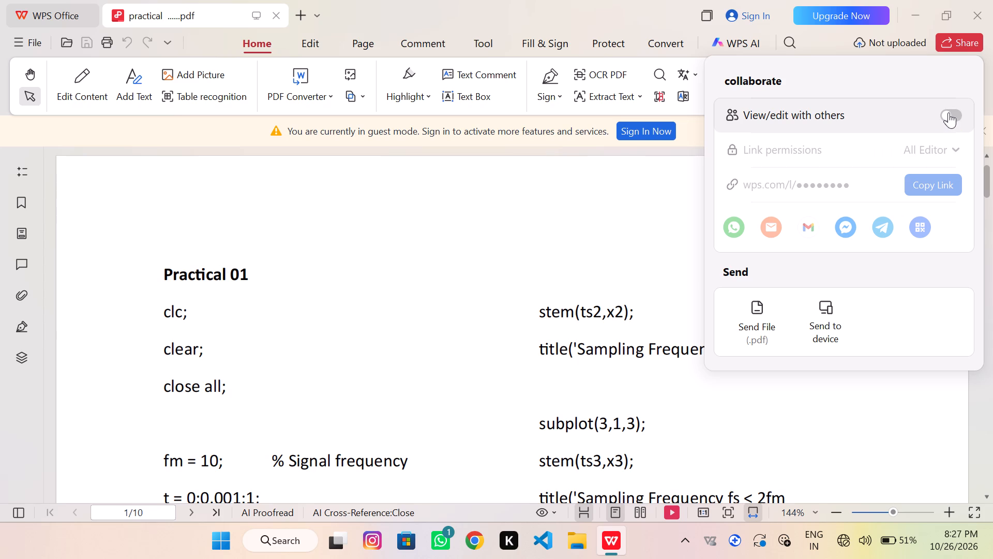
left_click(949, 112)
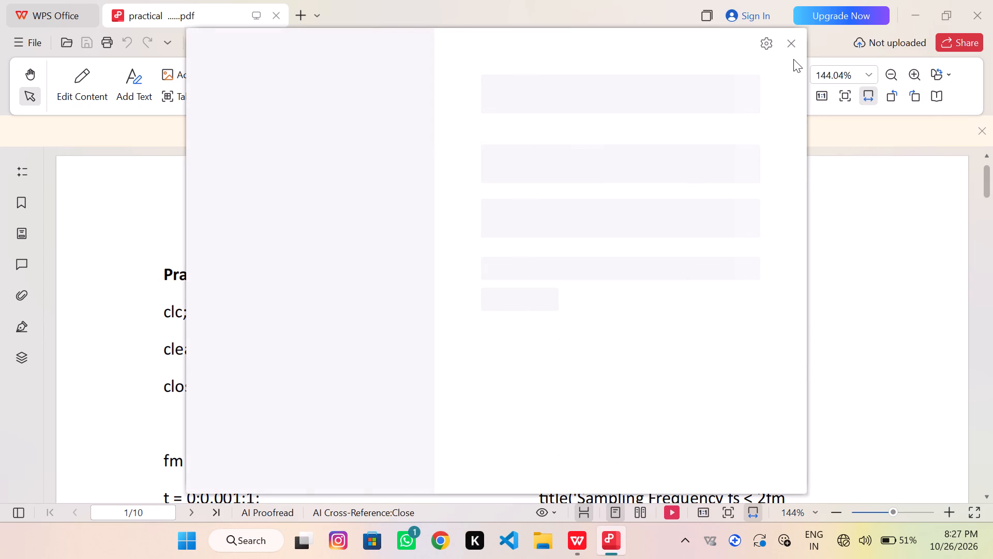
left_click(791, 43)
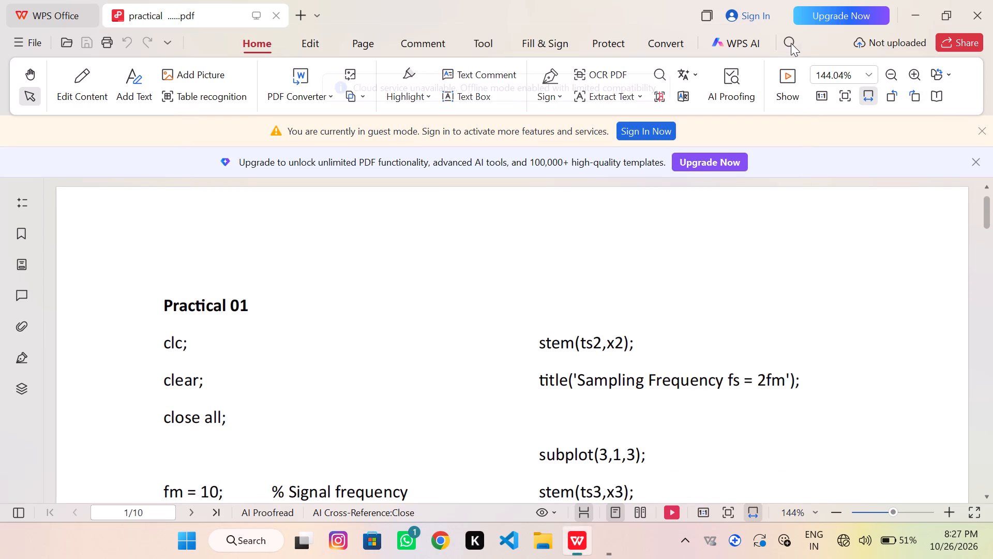
Close WPS Office with the exported practical PDF.
left_click(973, 9)
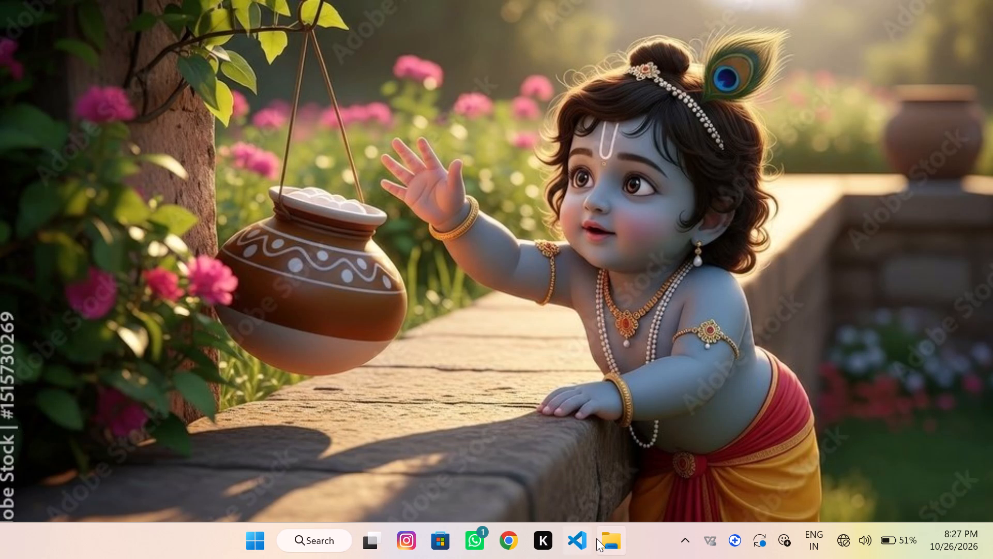
Copy the "practical ....." PDF from the Desktop folder in File Explorer.
double_click(596, 538)
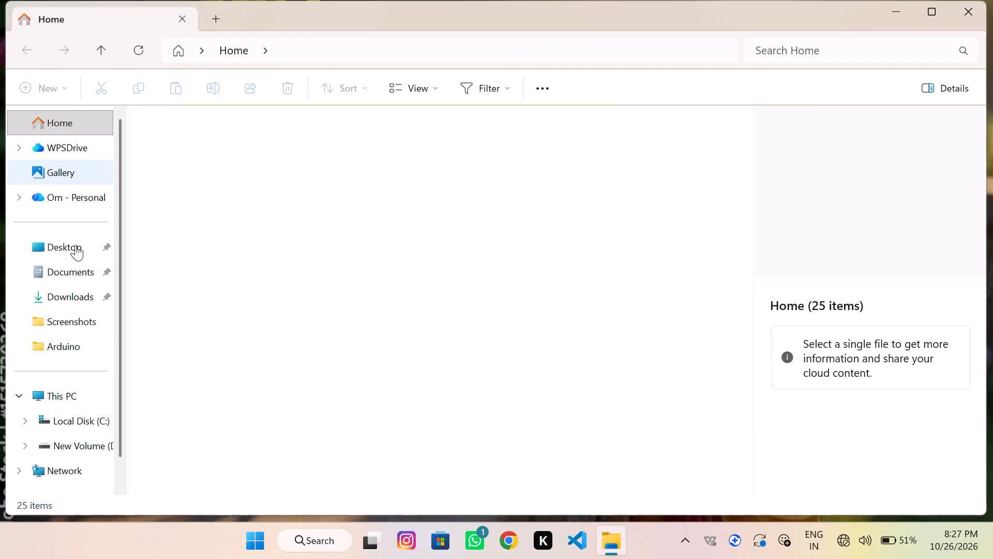
left_click(62, 244)
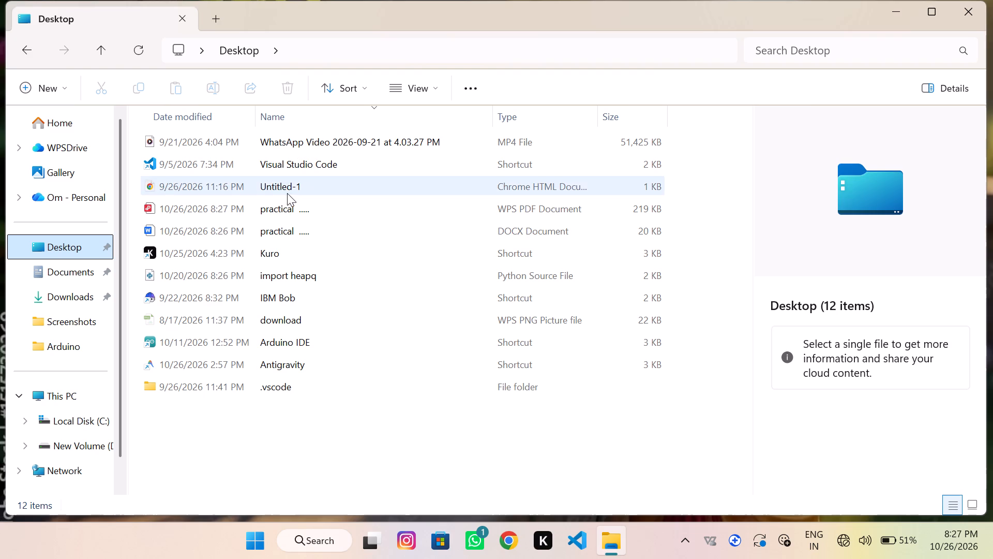
right_click(312, 209)
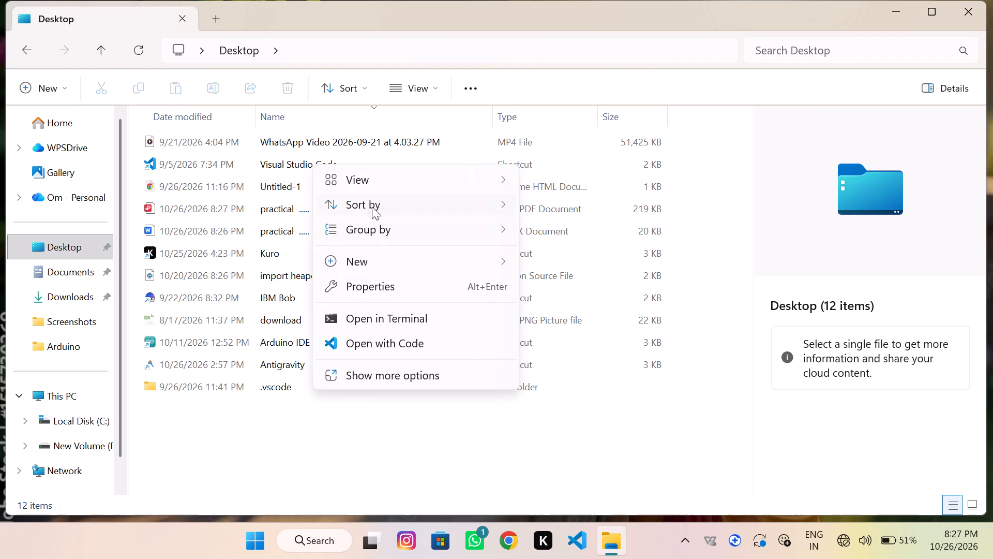
left_click(273, 203)
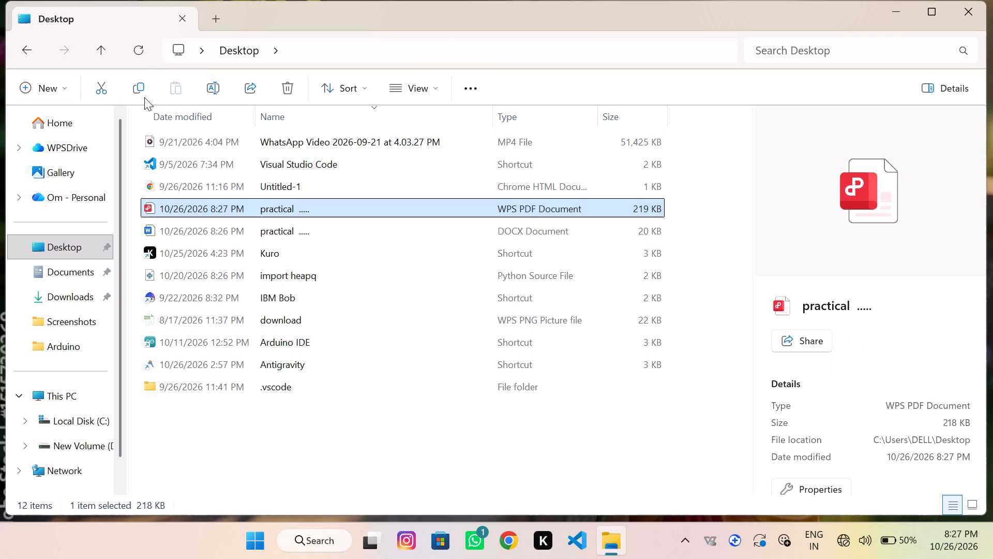
left_click(136, 91)
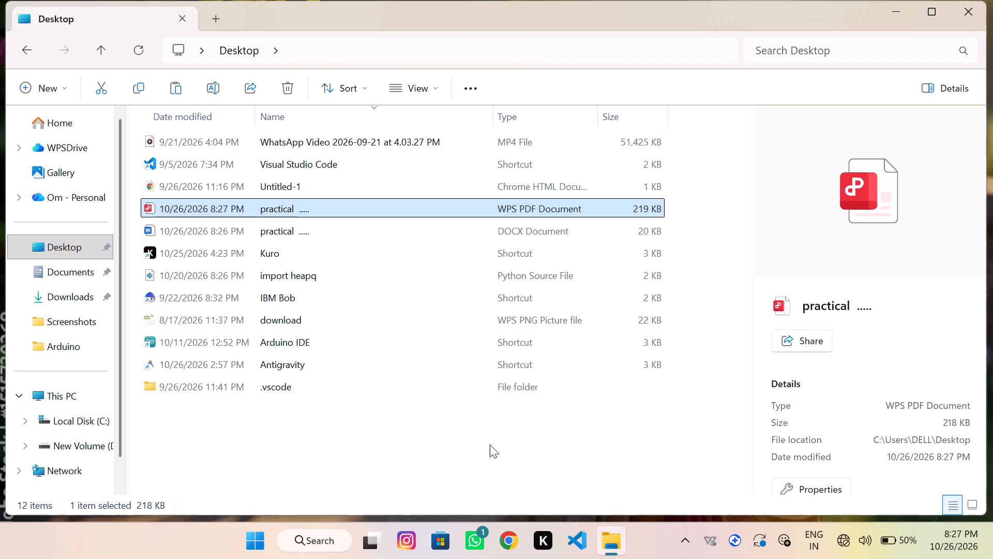